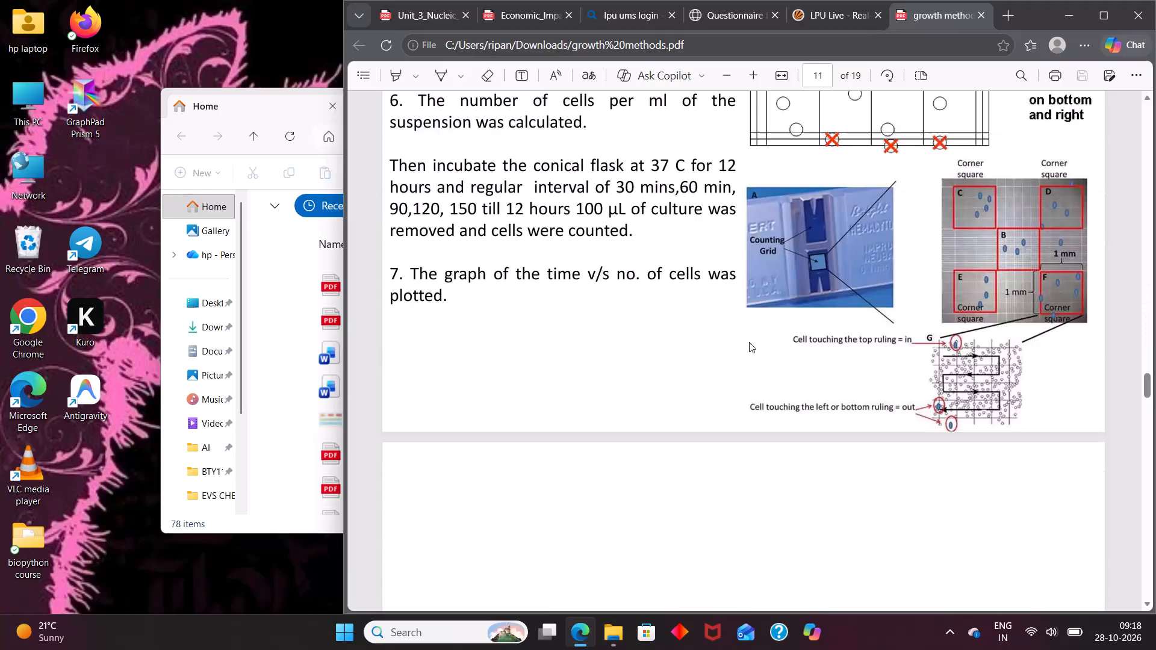
# Look through the pages of the growth methods PDF.
pyautogui.scroll(-3, 749, 342)
pyautogui.scroll(3, 749, 342)
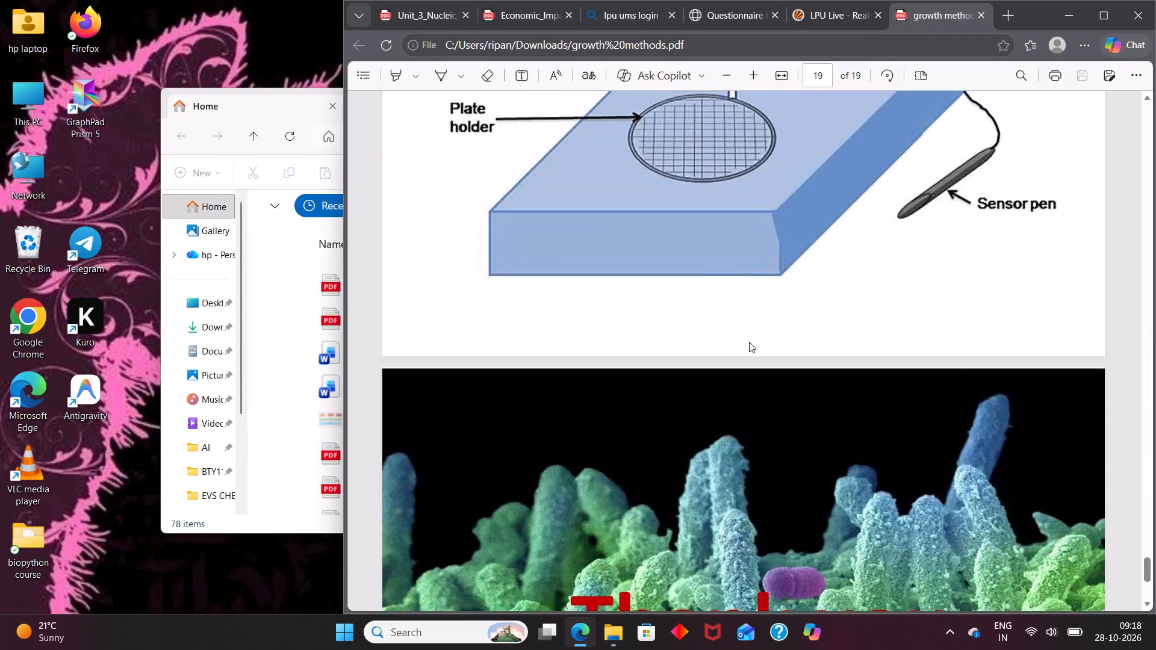
pyautogui.scroll(5, 749, 342)
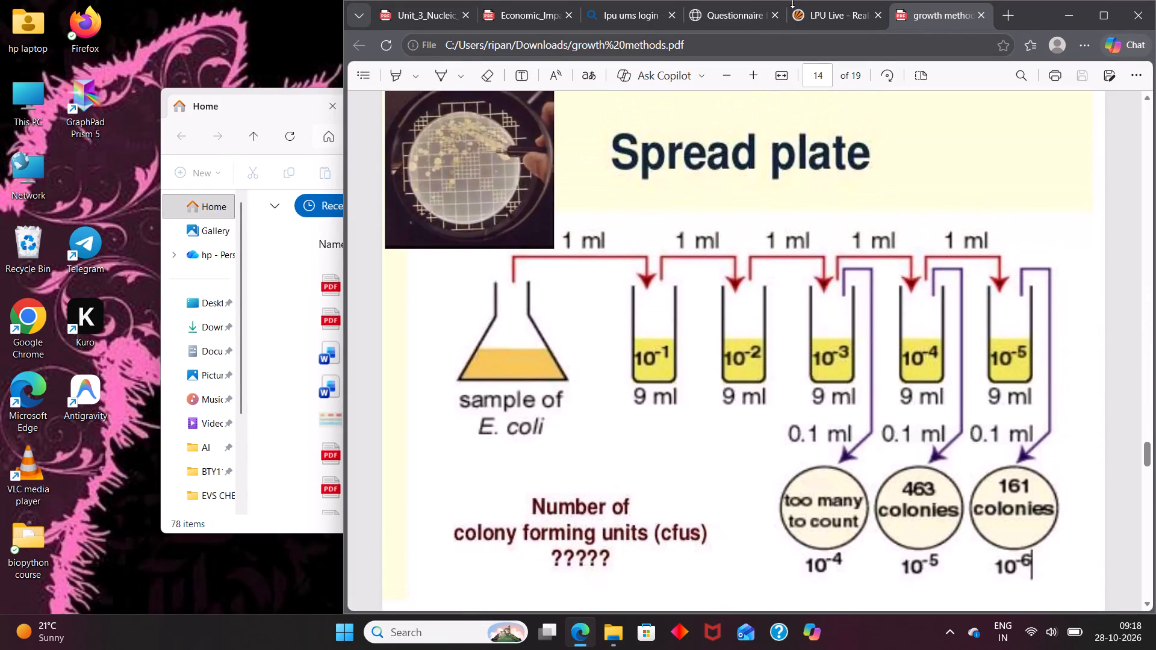
# Switch to the LPU Live chat and close the growth methods.pdf file preview.
pyautogui.click(815, 11)
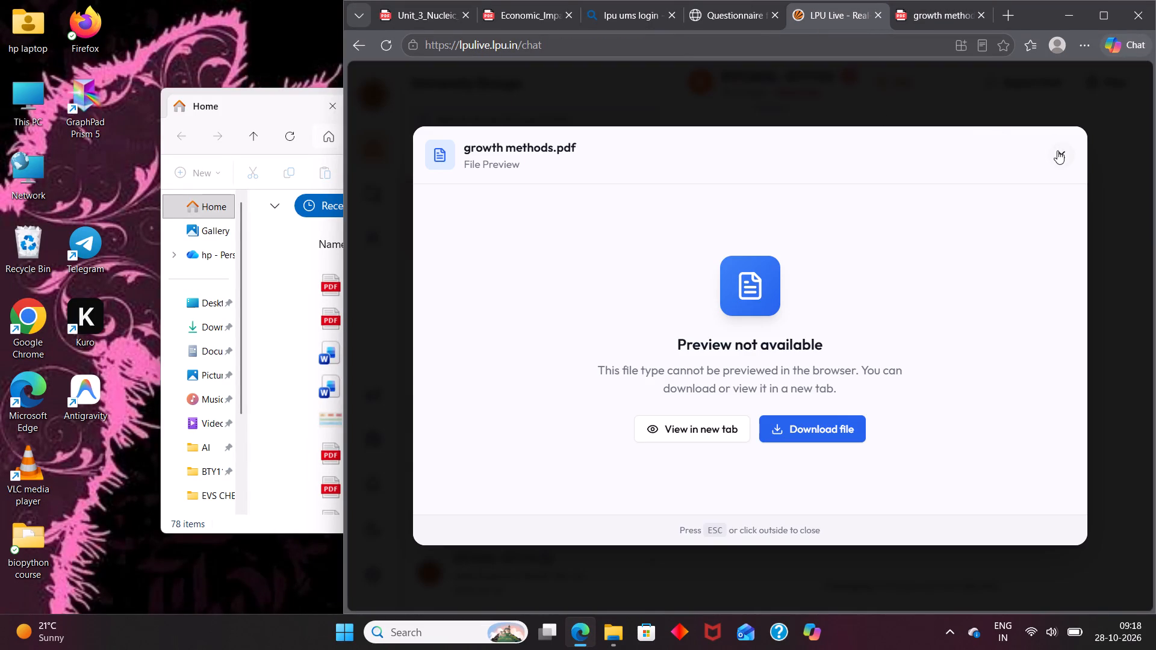
pyautogui.click(1057, 150)
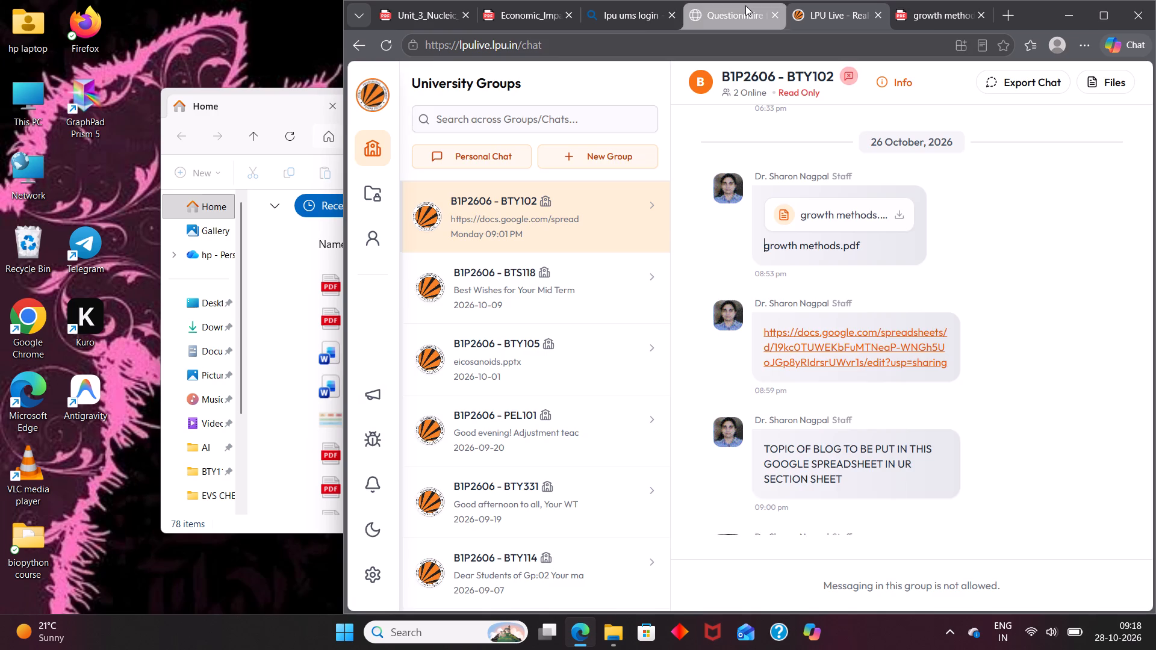
pyautogui.click(745, 5)
pyautogui.click(360, 39)
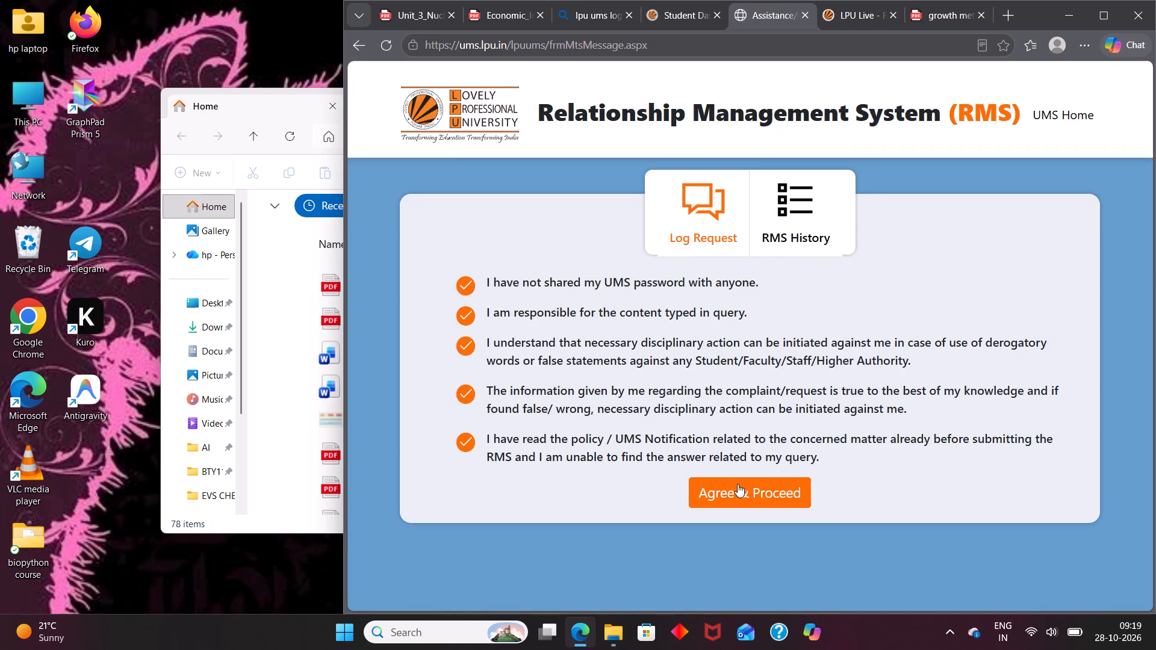
pyautogui.click(738, 484)
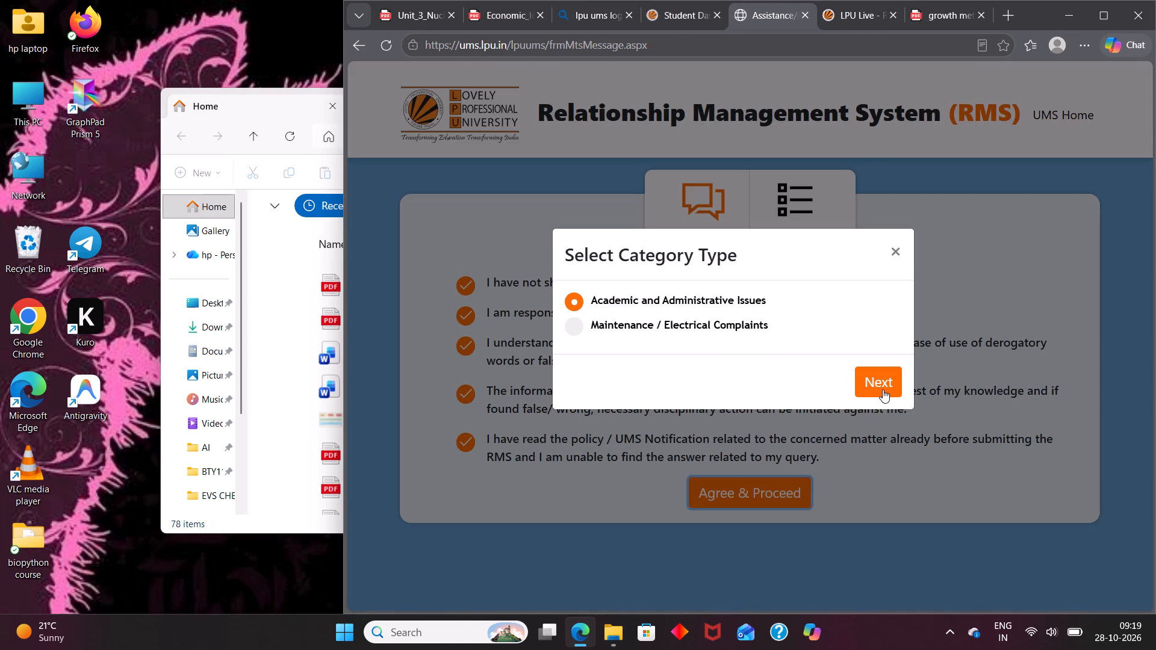
pyautogui.click(883, 389)
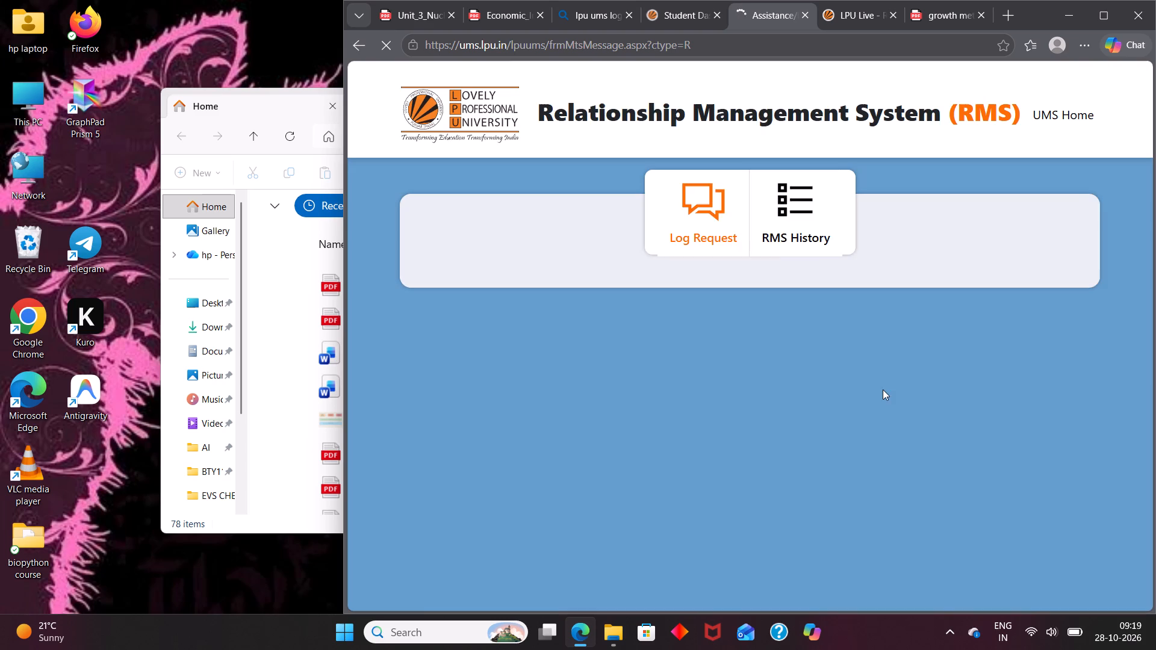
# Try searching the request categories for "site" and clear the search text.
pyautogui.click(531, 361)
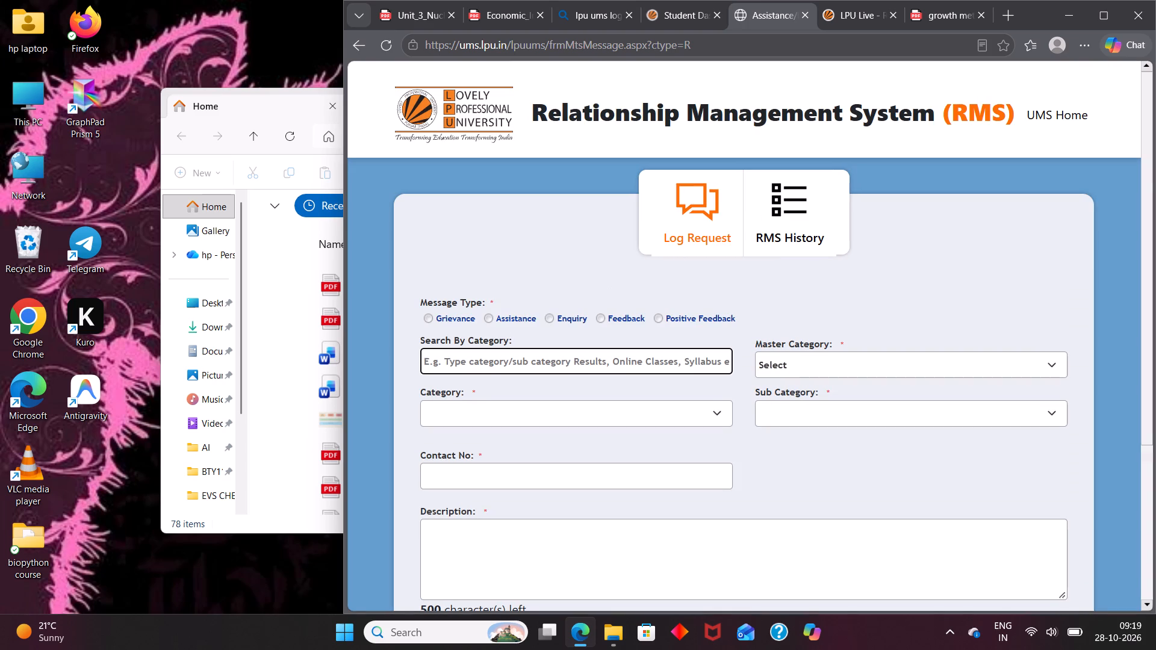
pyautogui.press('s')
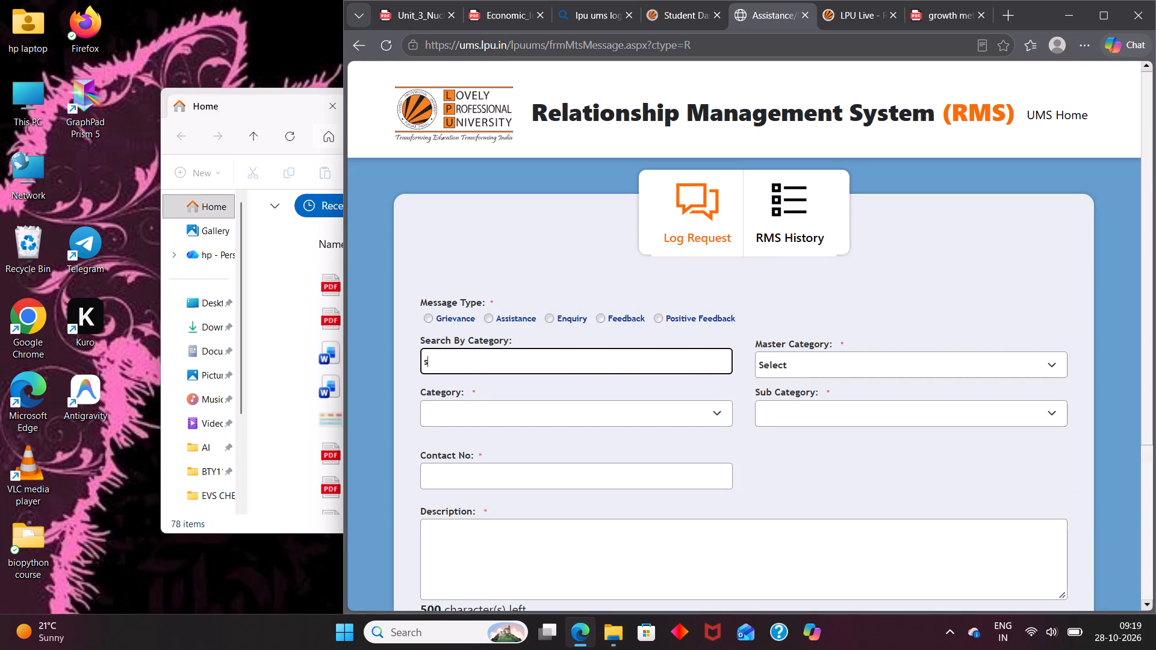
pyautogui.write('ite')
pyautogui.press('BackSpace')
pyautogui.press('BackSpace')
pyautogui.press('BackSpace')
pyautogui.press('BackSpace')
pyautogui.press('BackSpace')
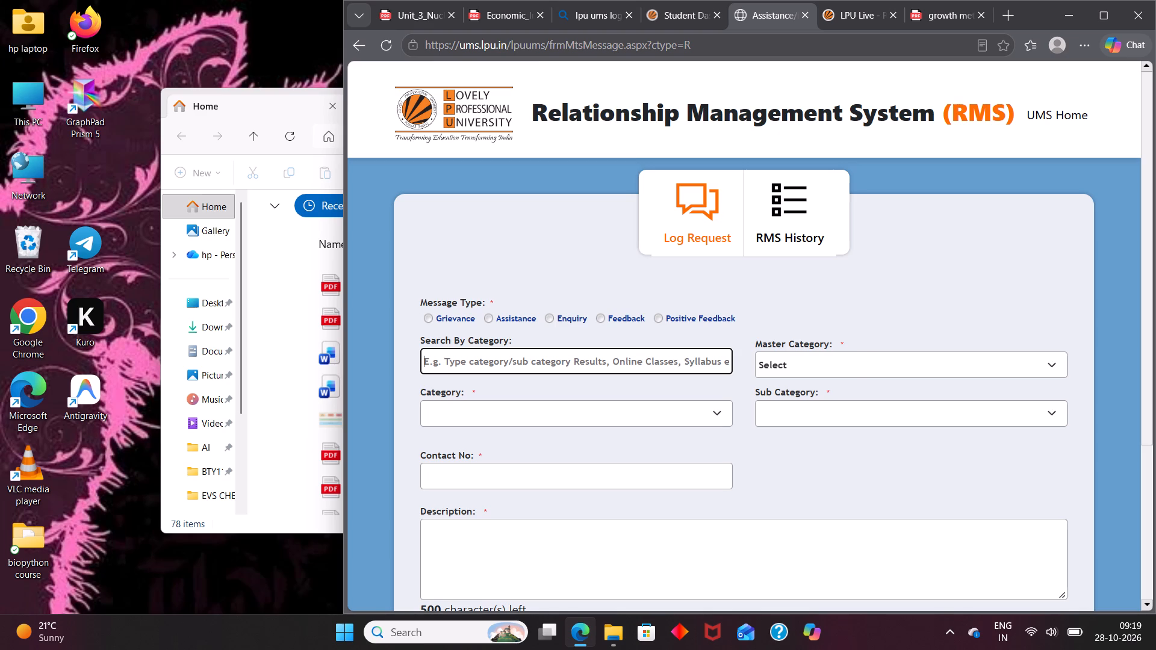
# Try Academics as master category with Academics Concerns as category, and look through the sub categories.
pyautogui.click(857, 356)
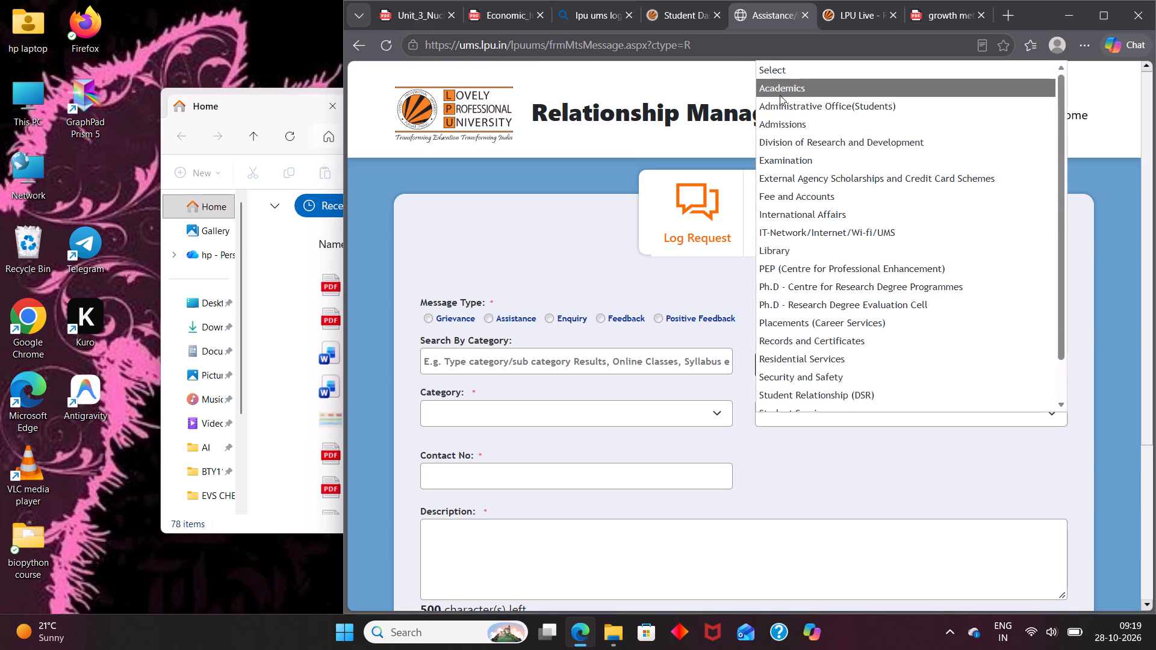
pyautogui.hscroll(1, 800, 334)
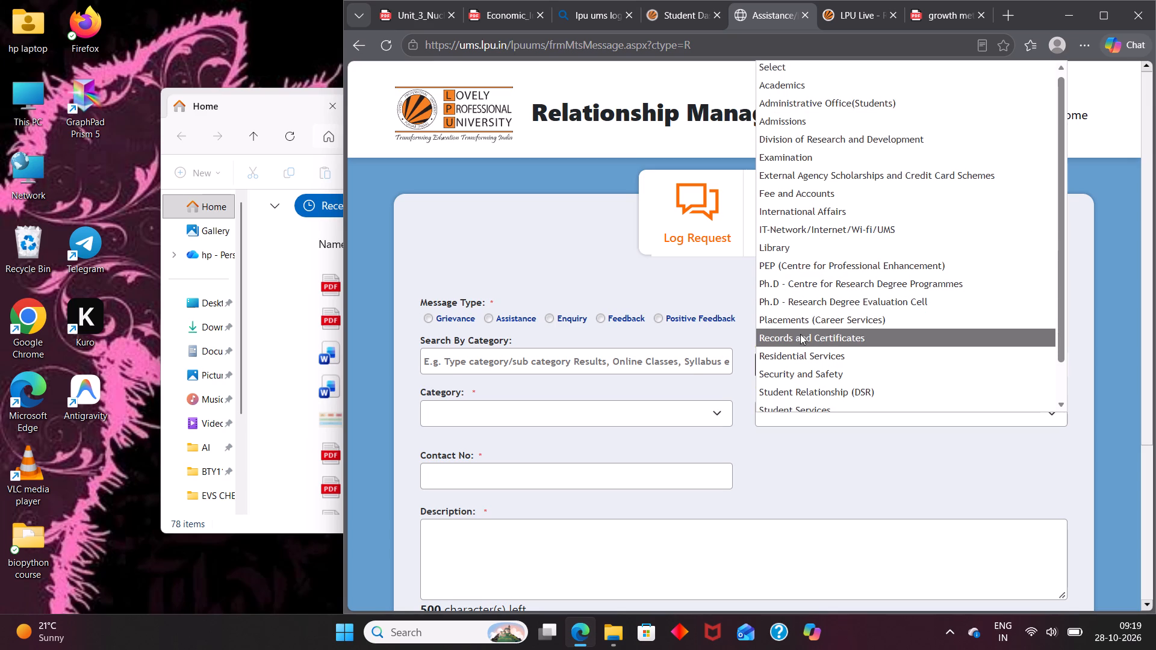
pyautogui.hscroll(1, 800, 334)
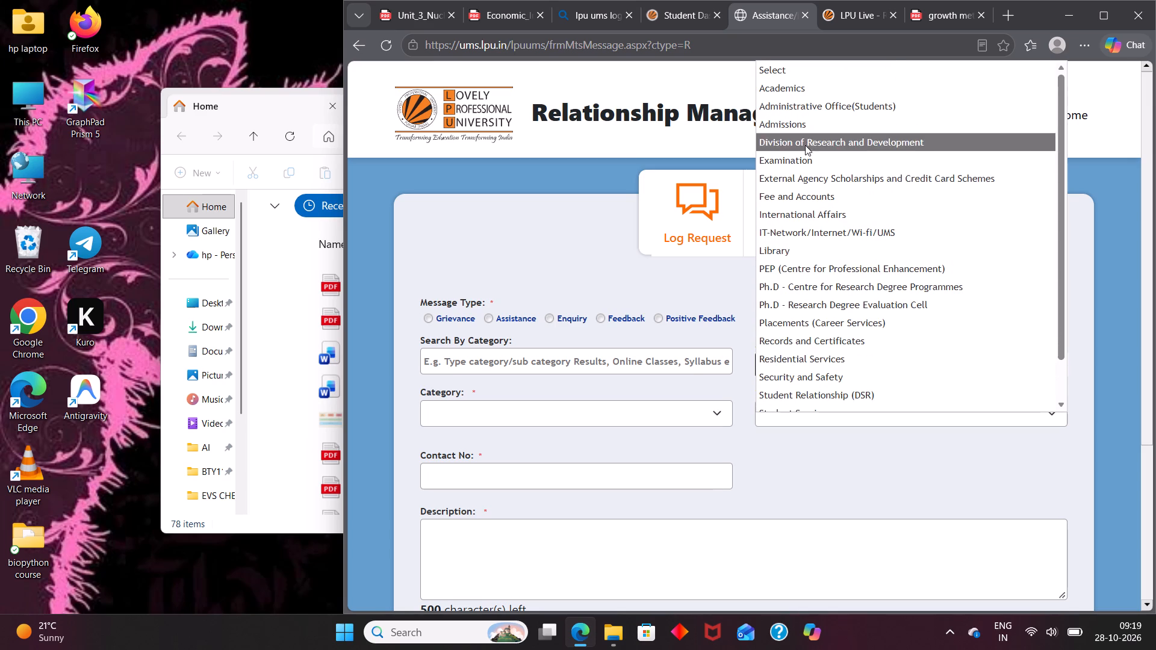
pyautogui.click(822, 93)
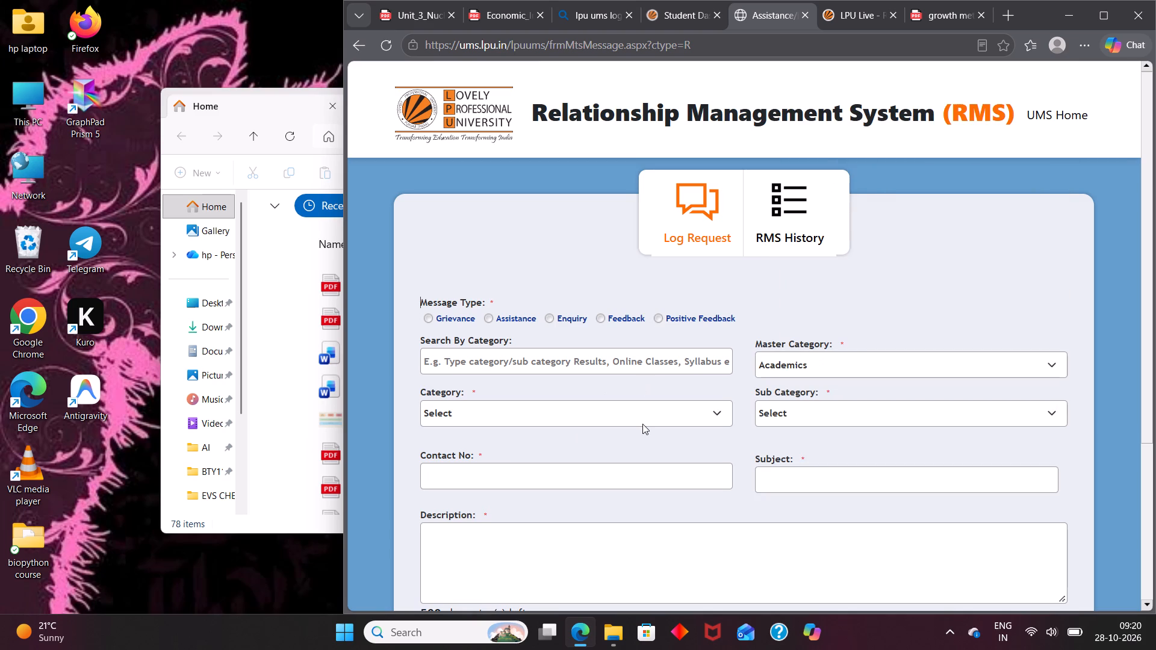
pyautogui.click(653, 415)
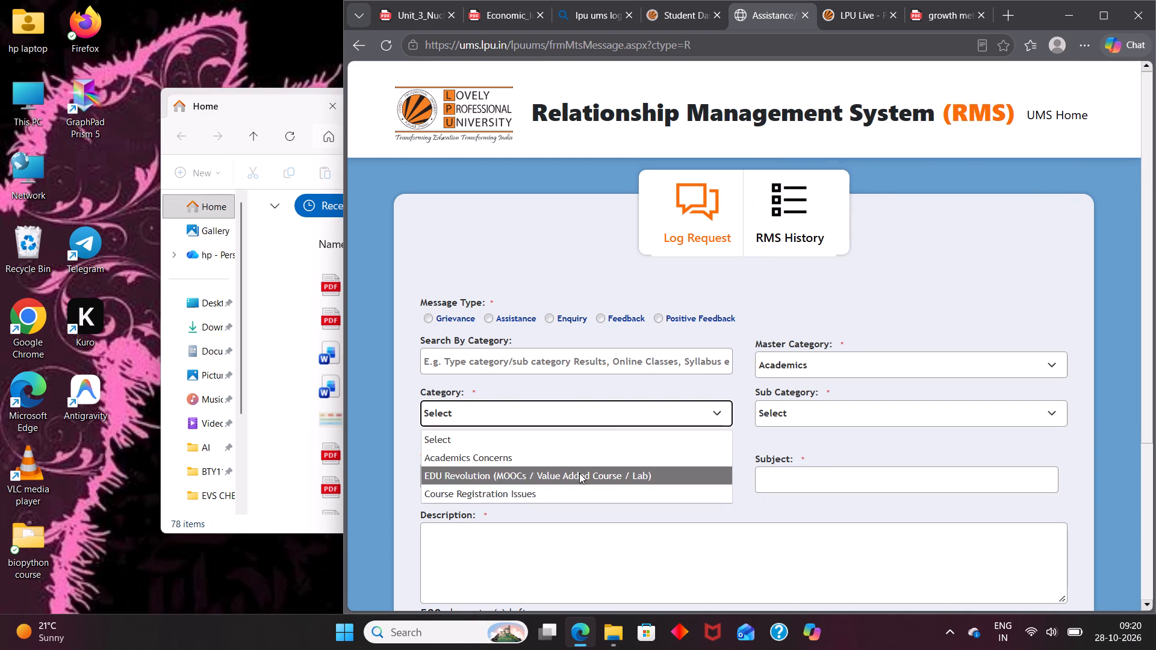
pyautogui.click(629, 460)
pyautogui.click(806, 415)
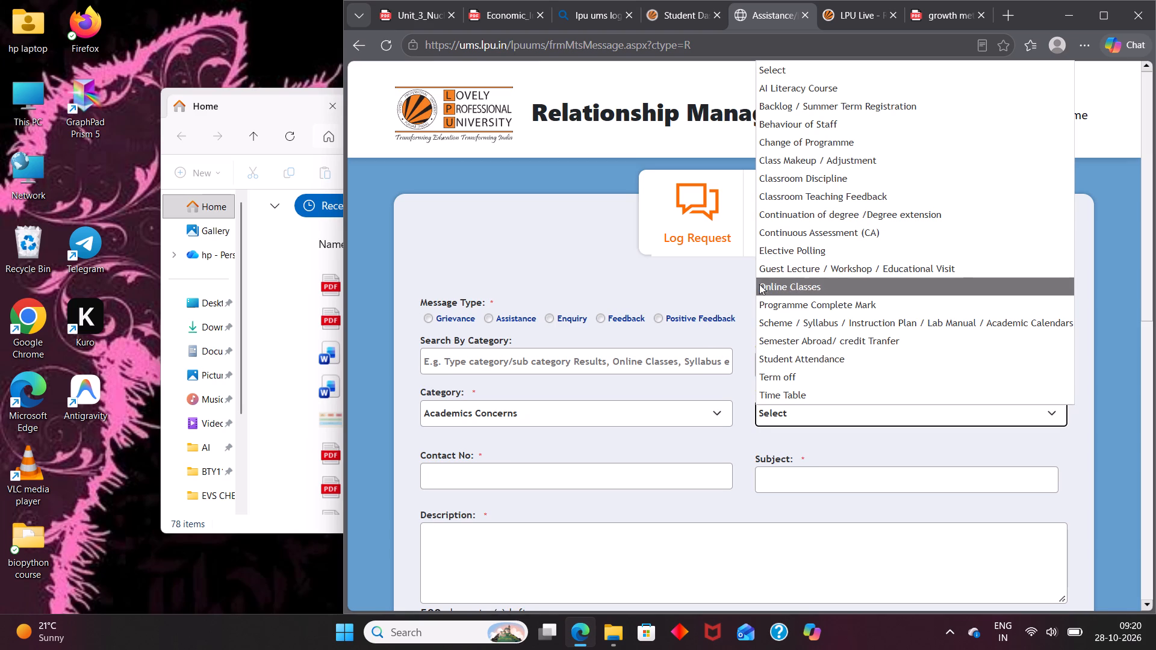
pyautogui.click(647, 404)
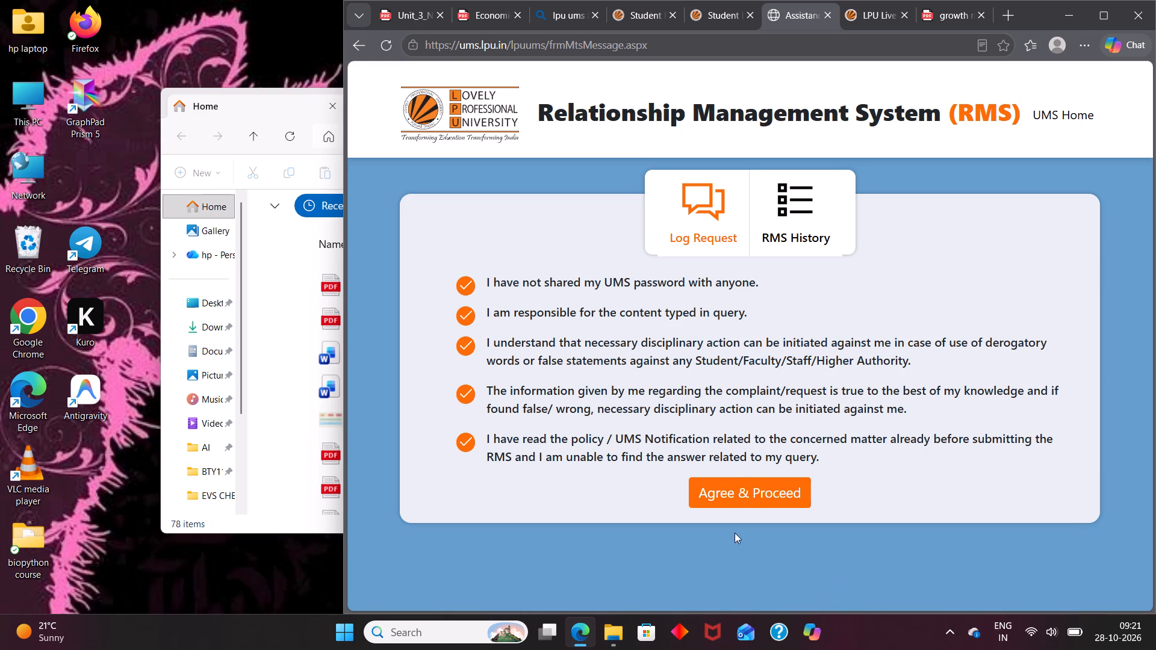
# Agree to the RMS declarations again and proceed with Academic and Administrative Issues.
pyautogui.click(739, 479)
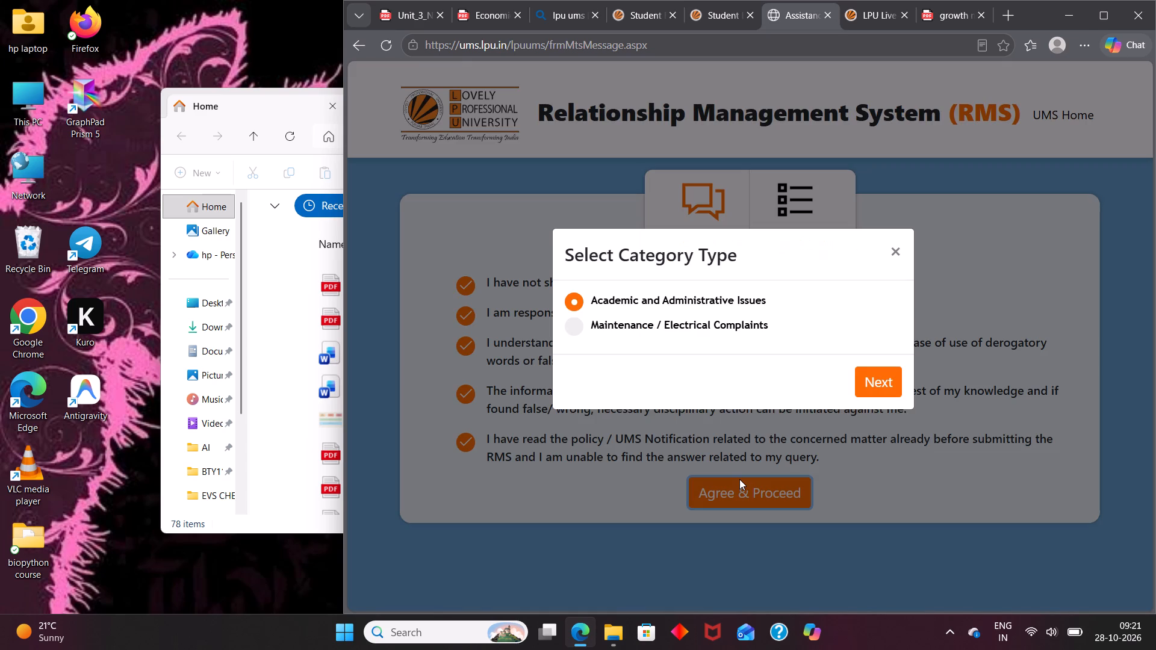
pyautogui.click(884, 378)
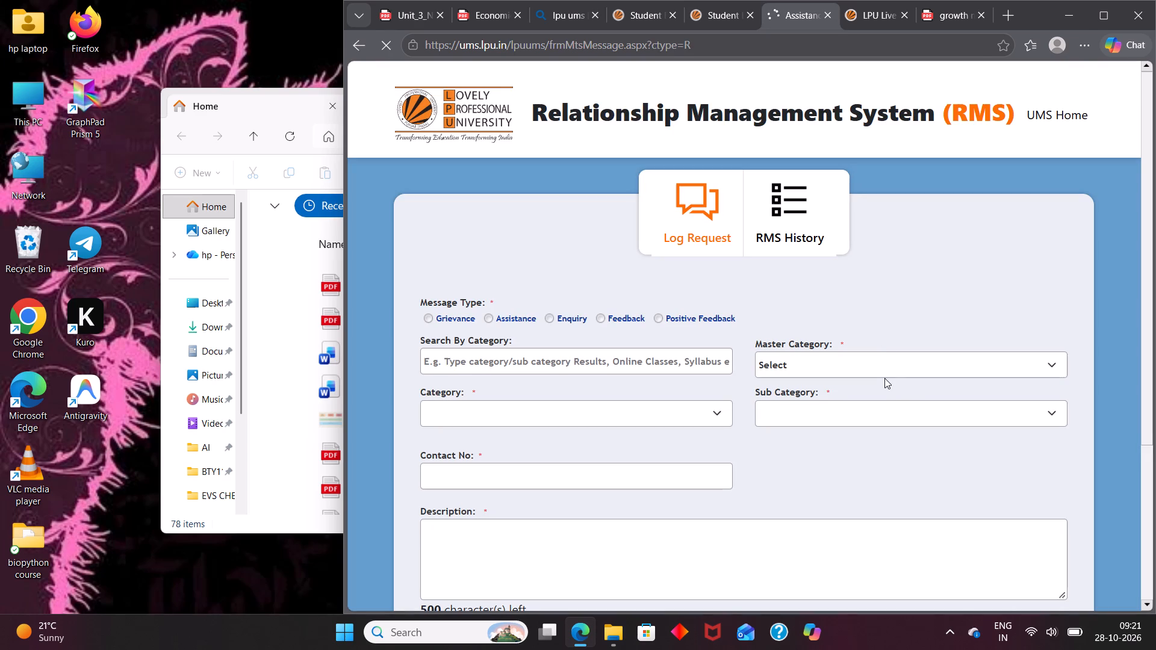
# Set the request's master category to IT-Network/Internet/Wi-fi/UMS and its sub category to UMS/Software Issue/ Any Other.
pyautogui.click(847, 358)
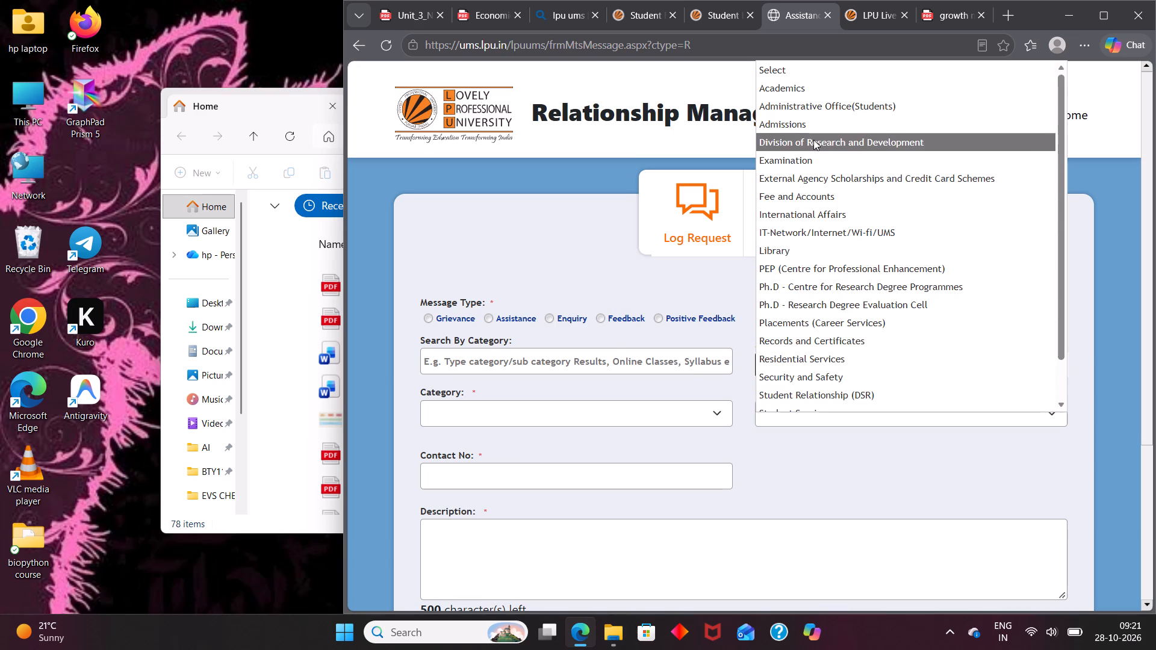
pyautogui.click(828, 233)
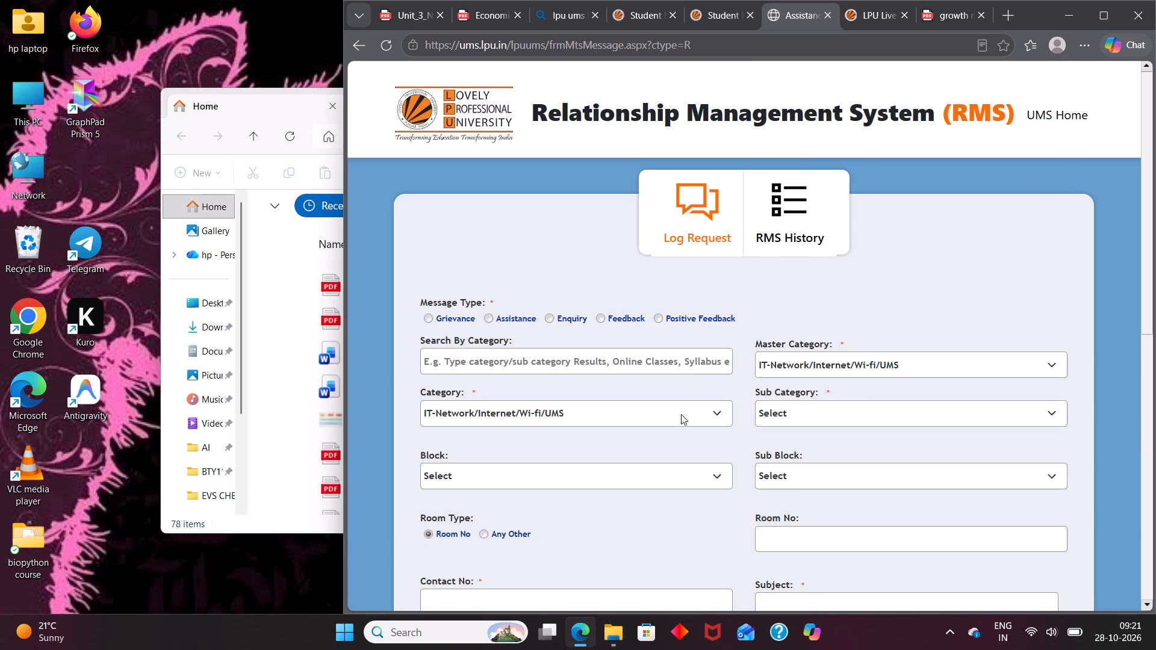
pyautogui.click(681, 414)
pyautogui.click(783, 419)
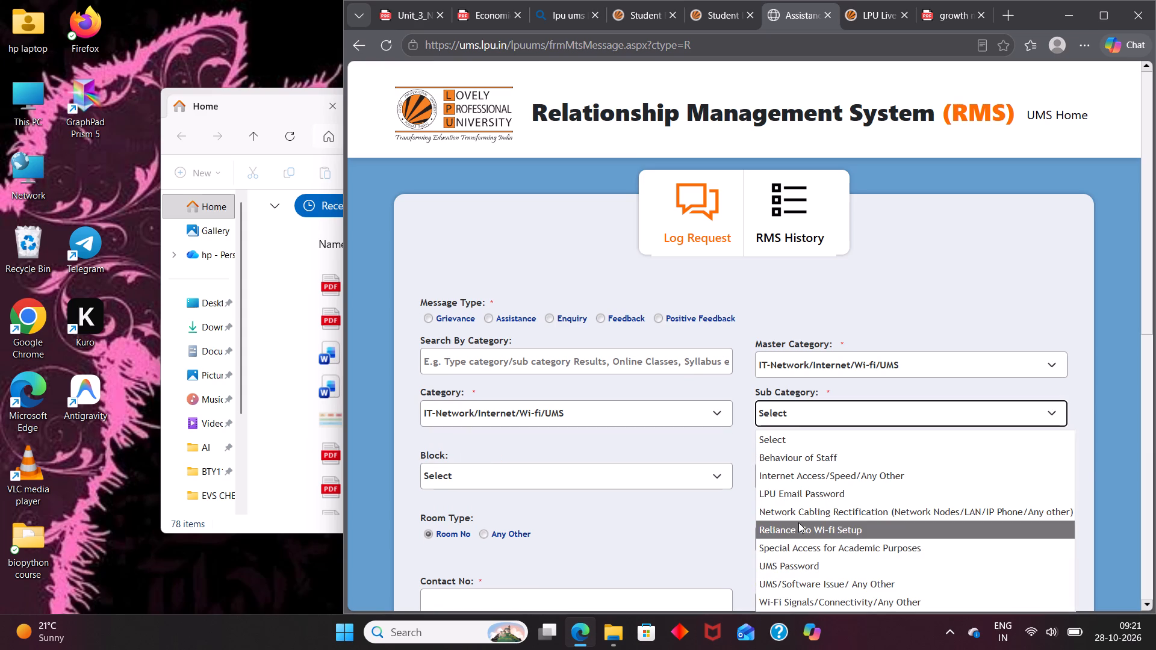
pyautogui.scroll(-2, 798, 524)
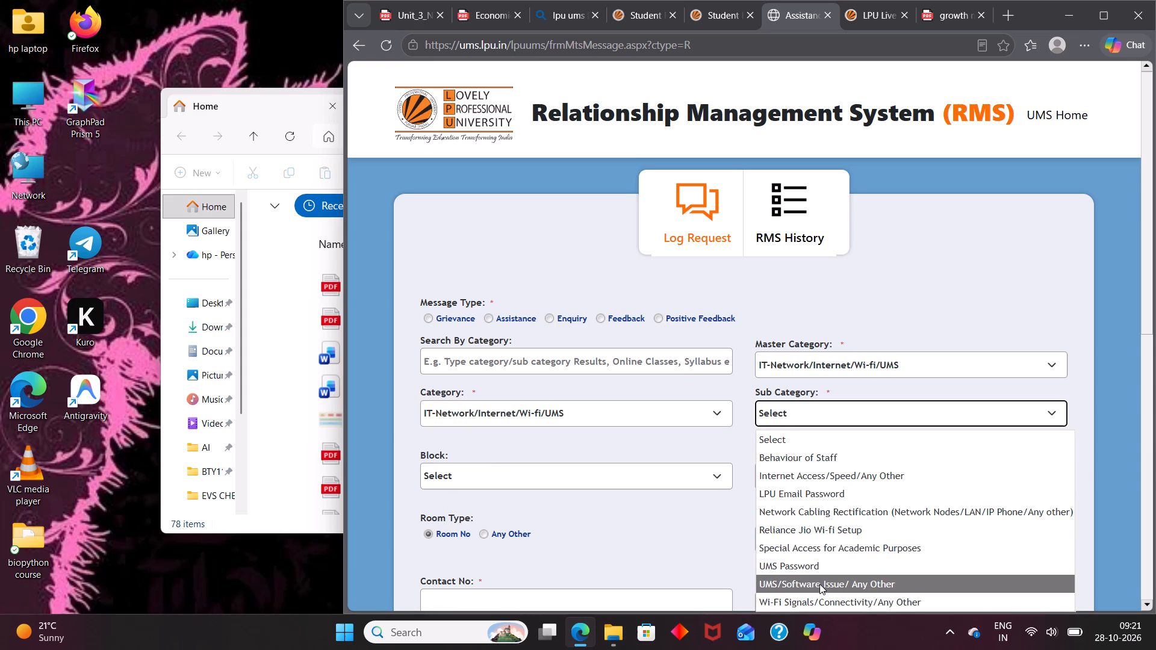
pyautogui.click(819, 584)
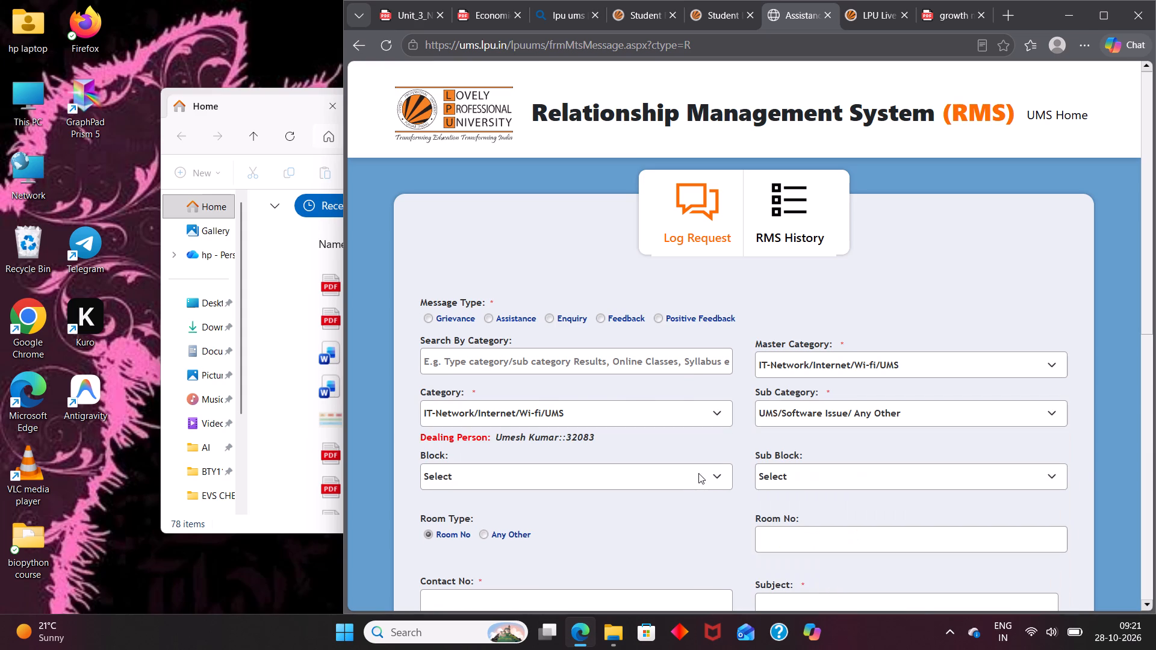
# Look through the campus blocks offered for the request's Block field.
pyautogui.click(699, 473)
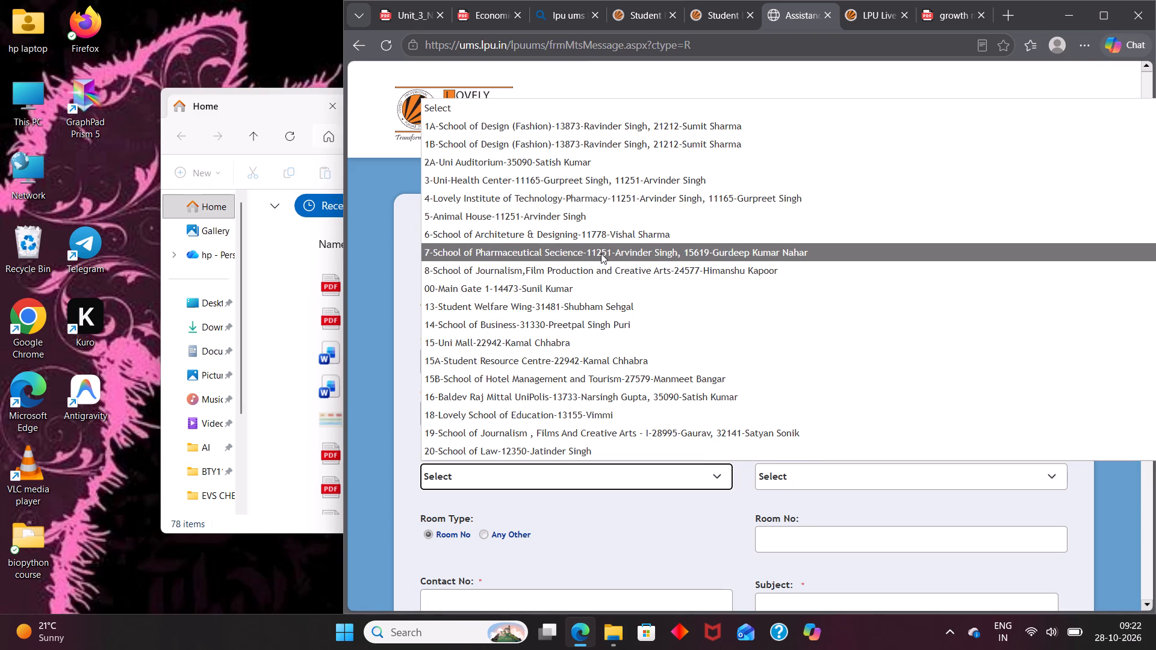
pyautogui.scroll(-3, 601, 253)
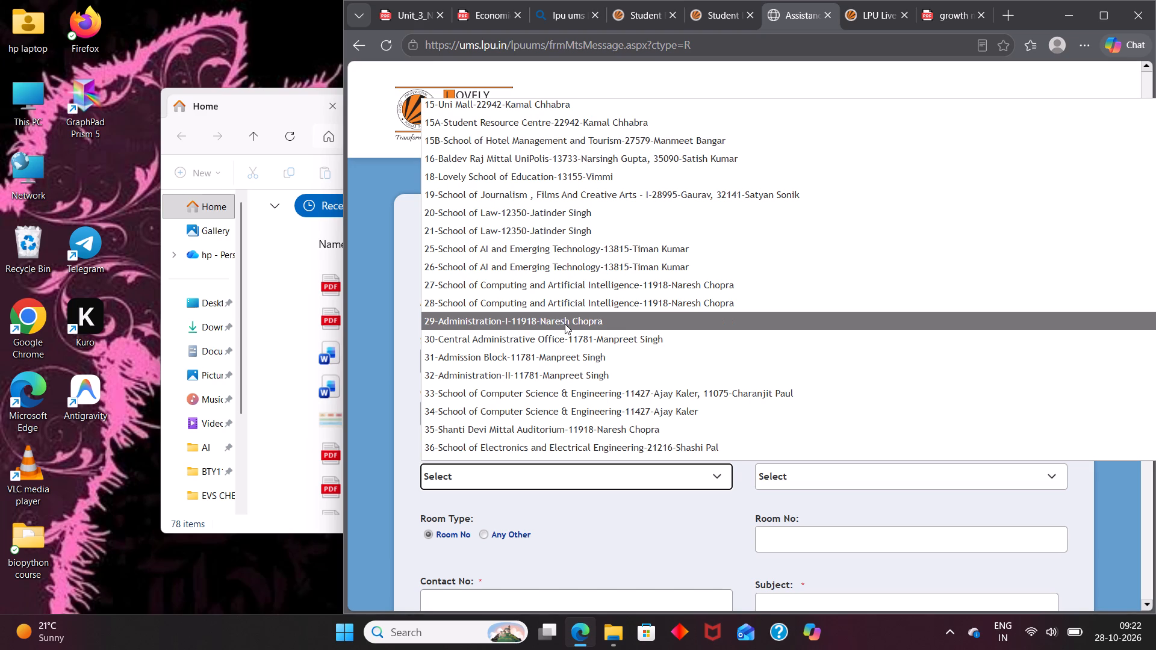
pyautogui.scroll(-1, 565, 324)
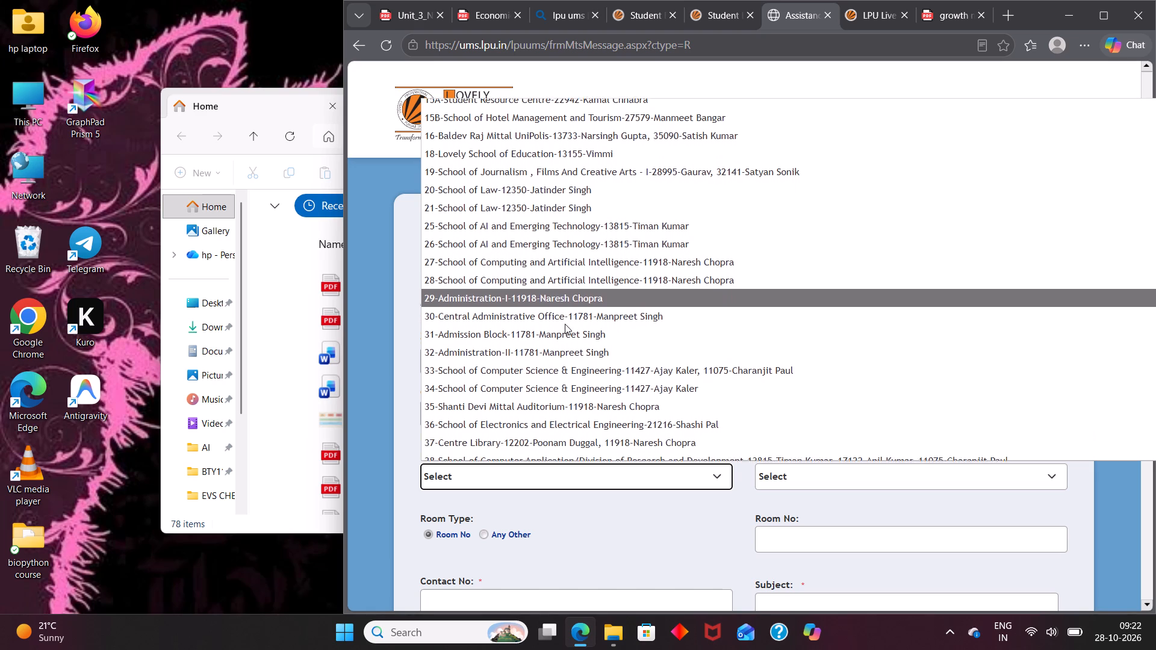
pyautogui.scroll(-2, 565, 324)
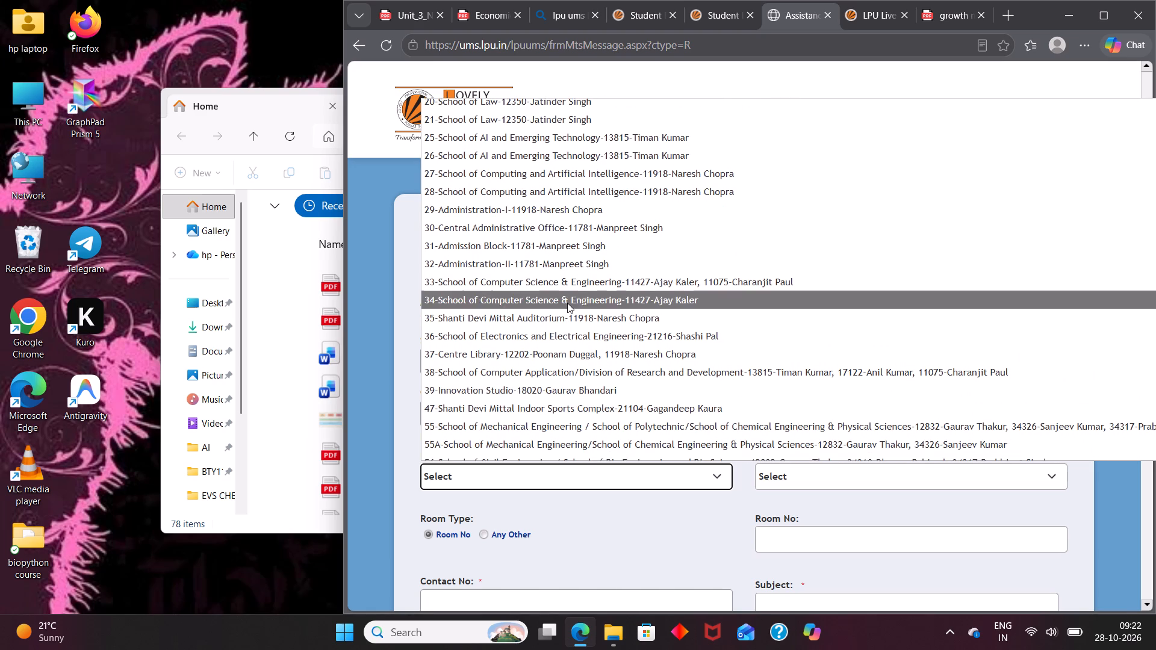
# Set the request's block to 57A-School of Bio Engineering and Bio Sciences and its sub block to A.
pyautogui.scroll(-1, 535, 419)
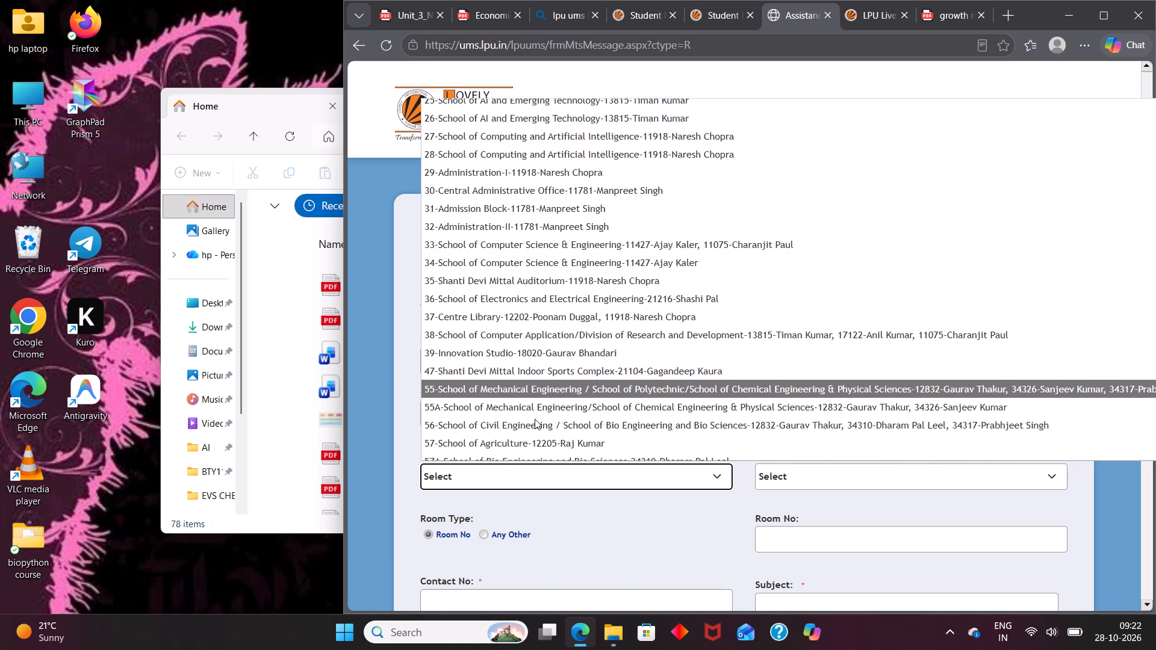
pyautogui.scroll(-1, 535, 419)
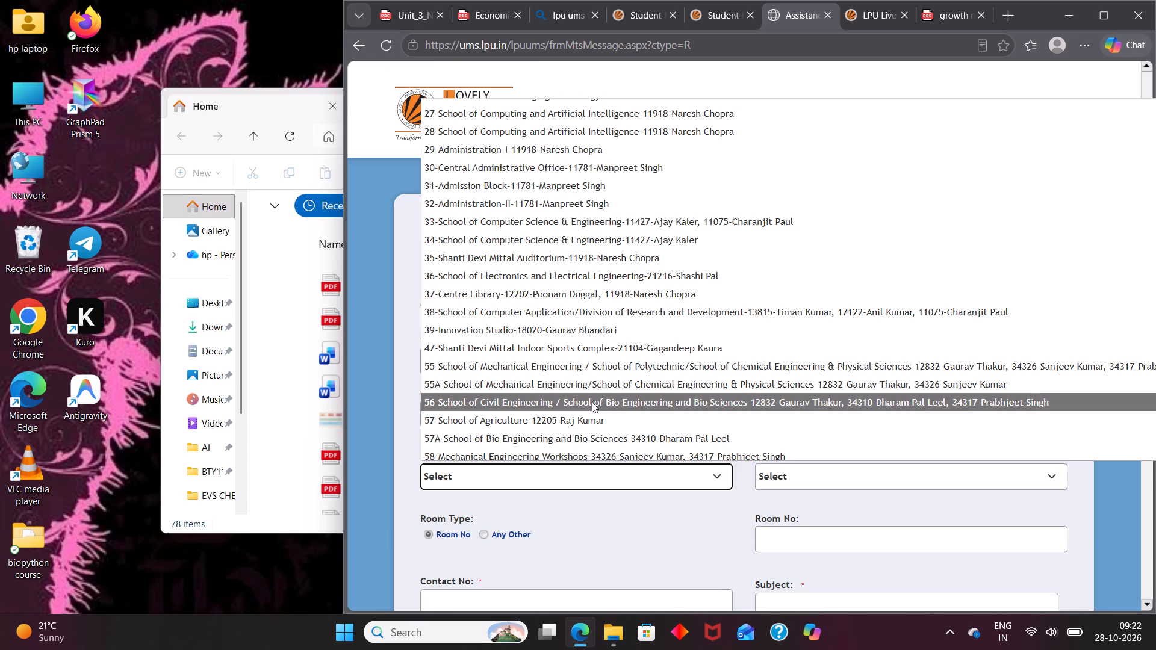
pyautogui.click(582, 439)
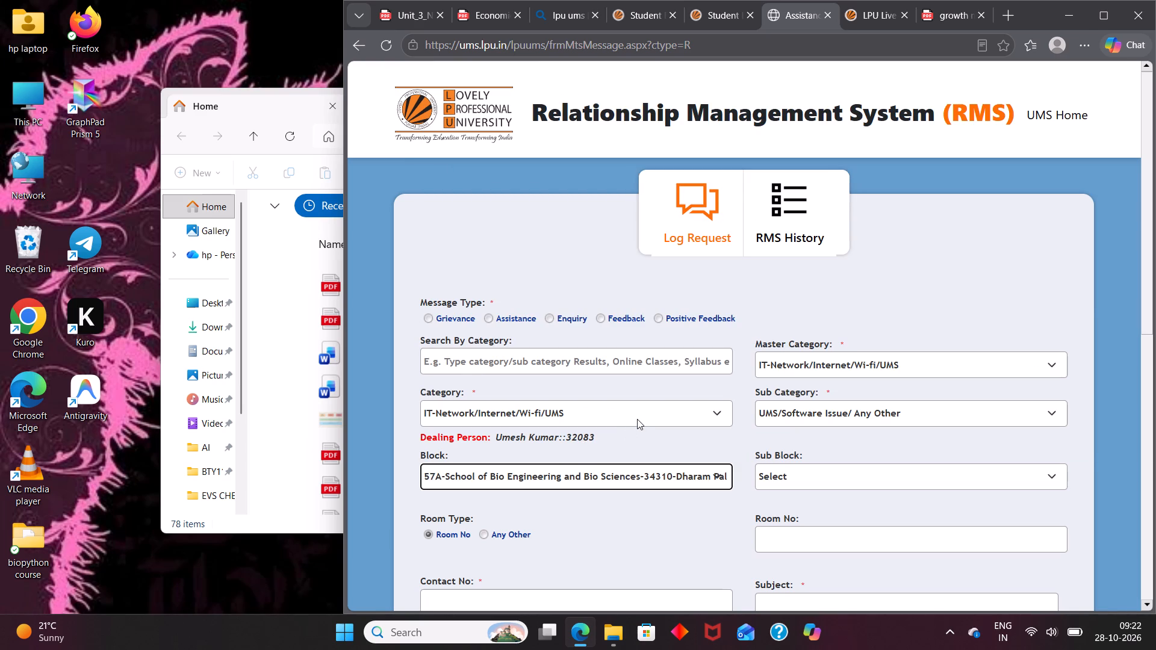
pyautogui.scroll(-1, 637, 419)
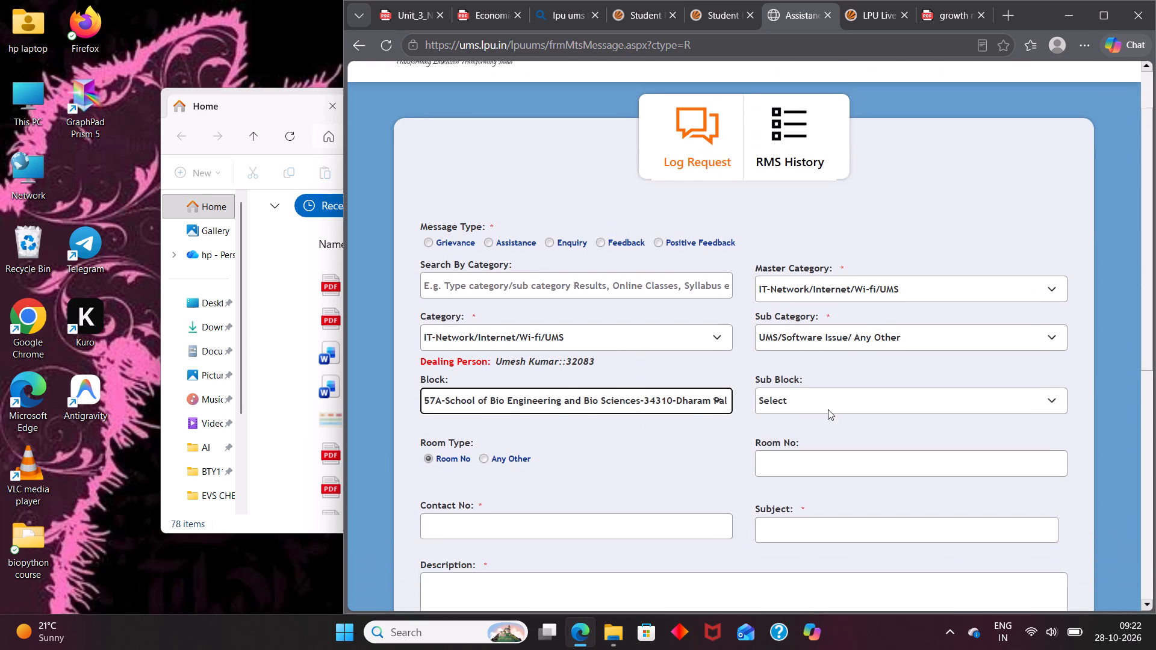
pyautogui.click(825, 407)
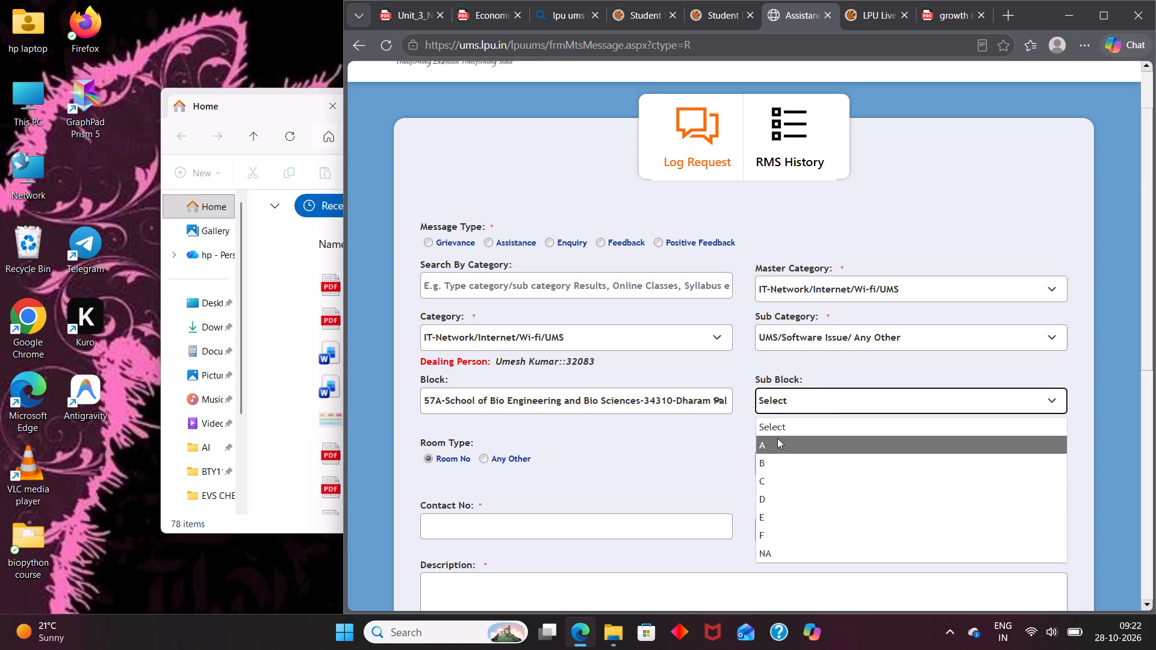
pyautogui.click(777, 438)
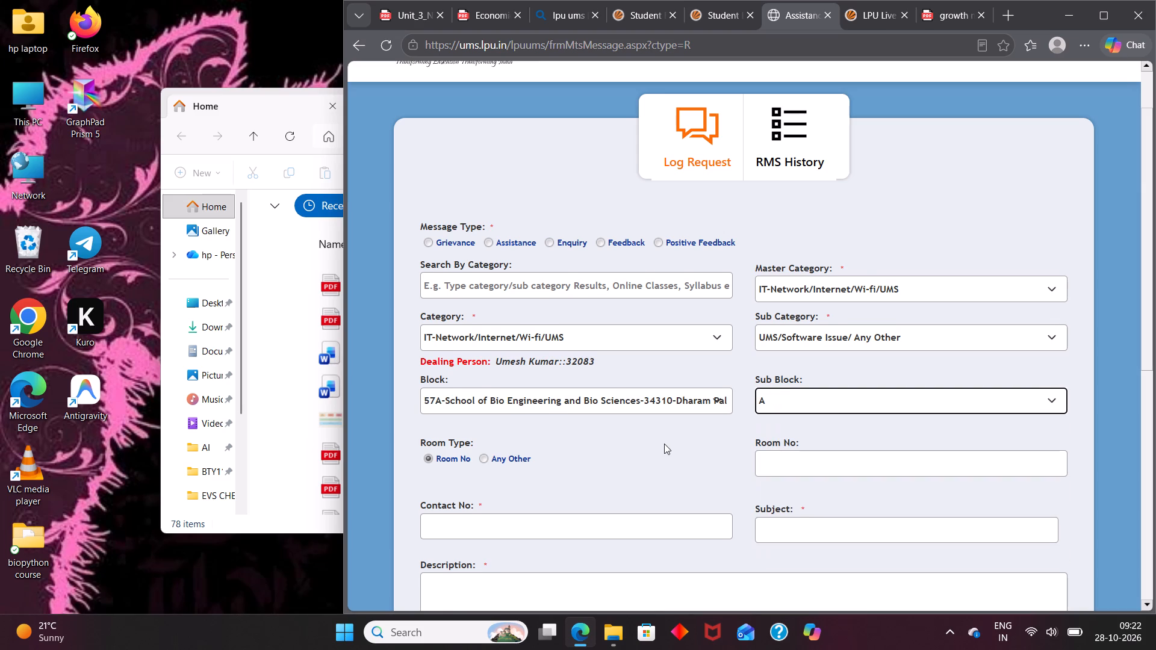
# Set the room type to Any Other and open its location options.
pyautogui.scroll(-1, 664, 444)
pyautogui.click(488, 398)
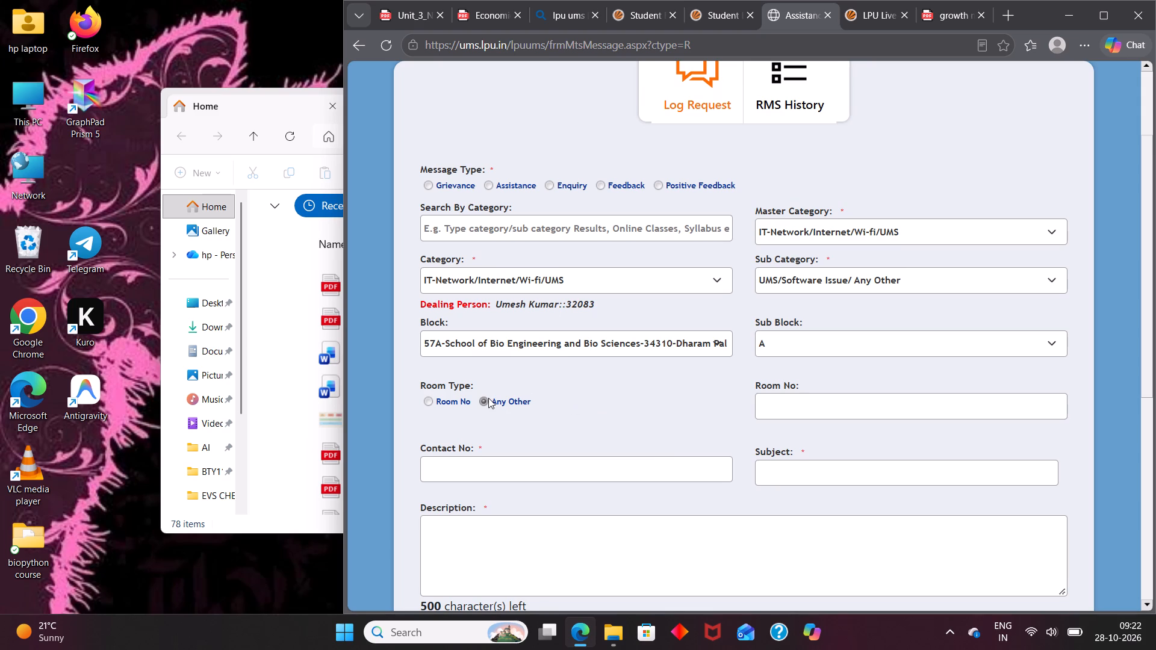
pyautogui.click(810, 416)
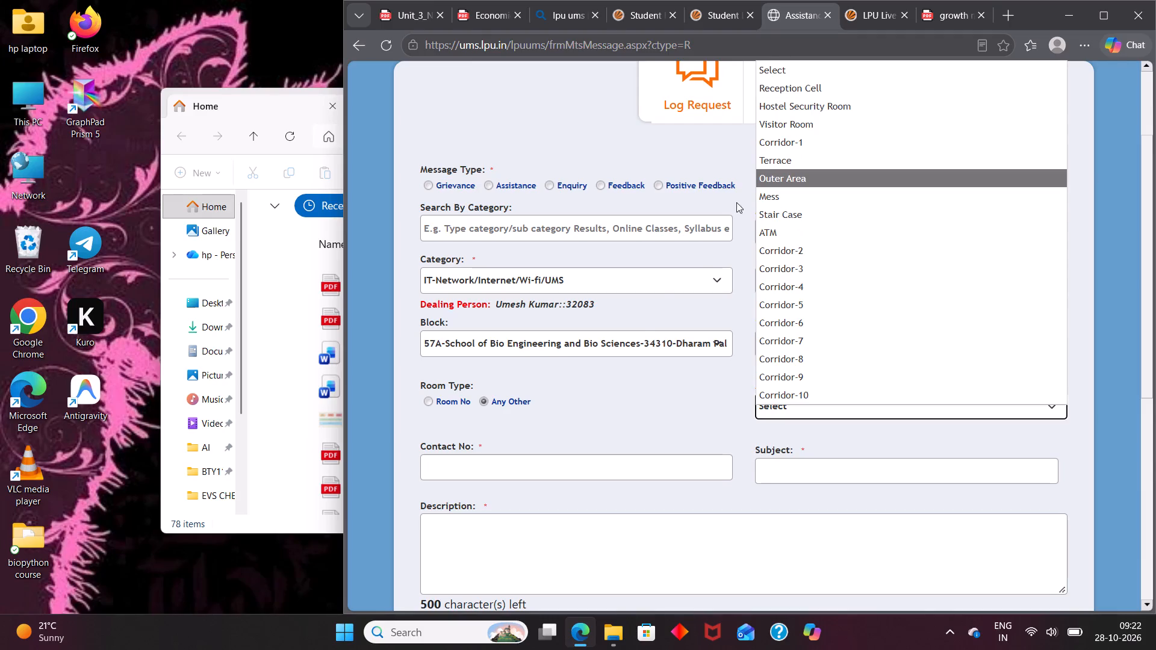
# Recheck the request's sub category options and choose UMS/Software Issue/ Any Other again.
pyautogui.click(593, 457)
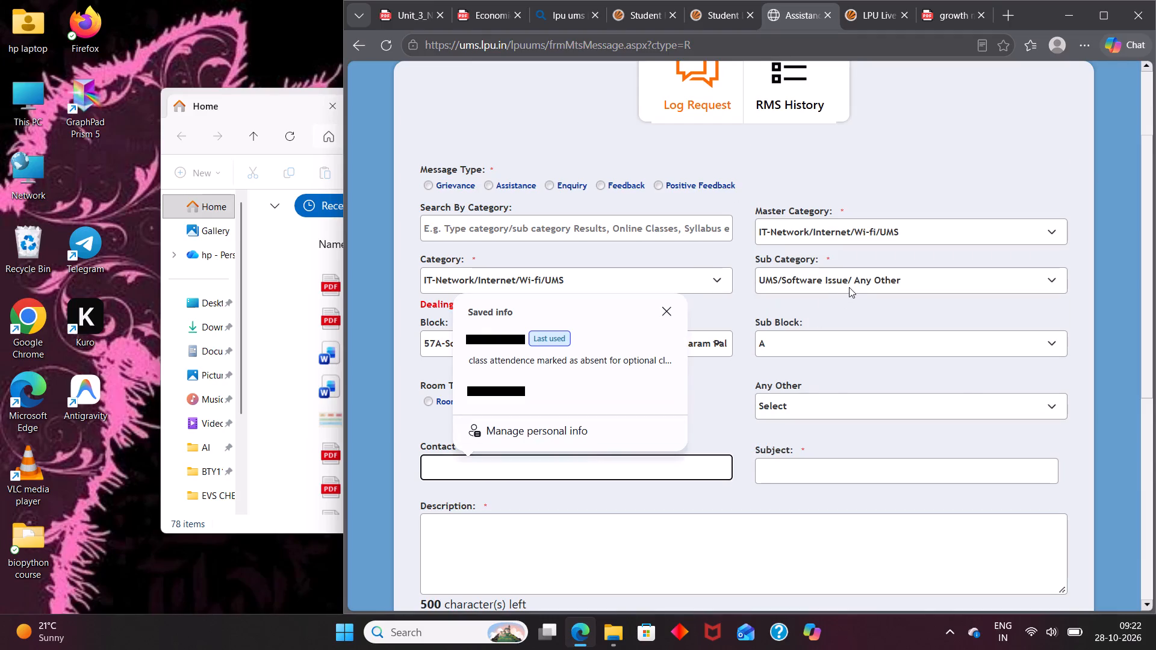
pyautogui.click(837, 282)
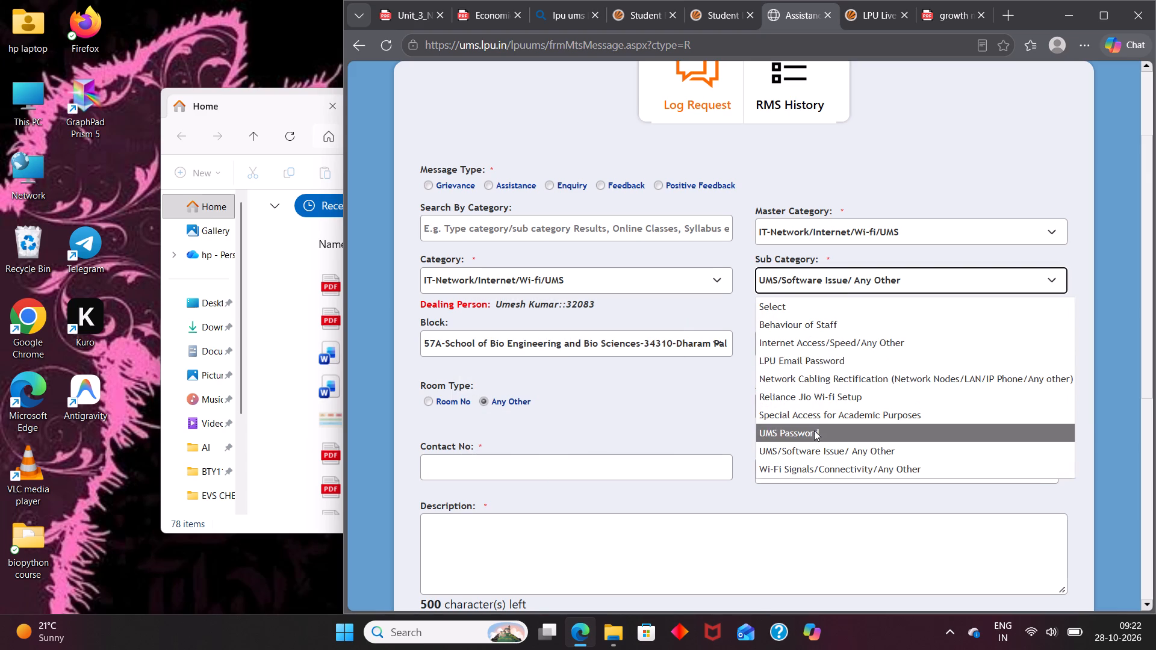
pyautogui.scroll(-1, 811, 453)
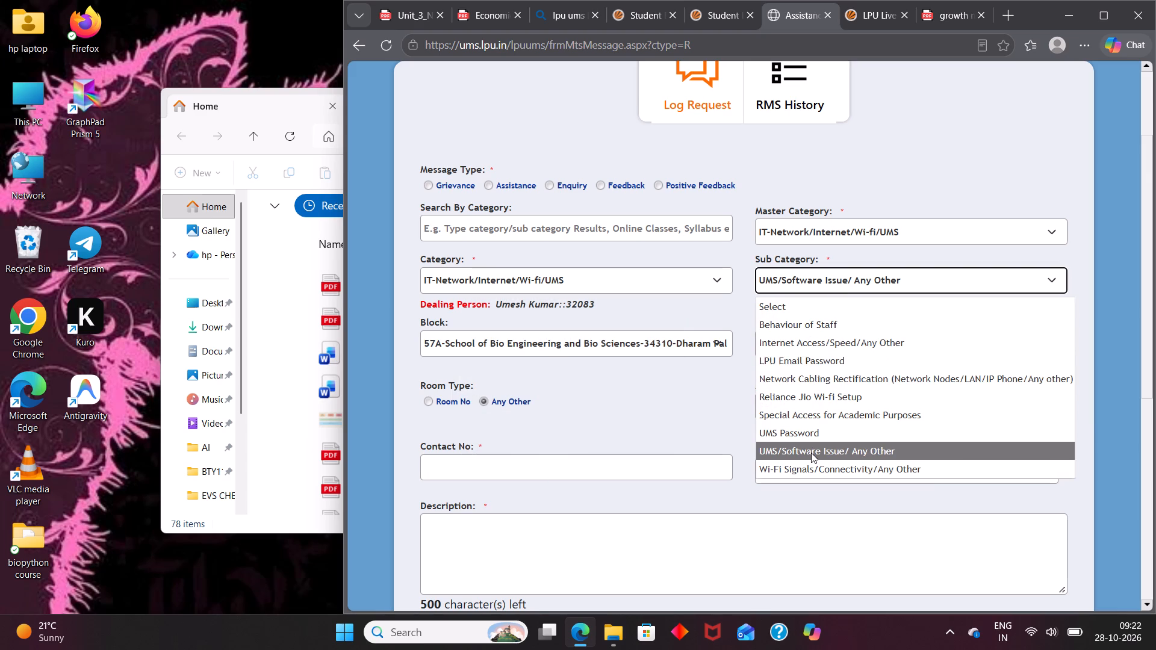
pyautogui.scroll(-1, 811, 453)
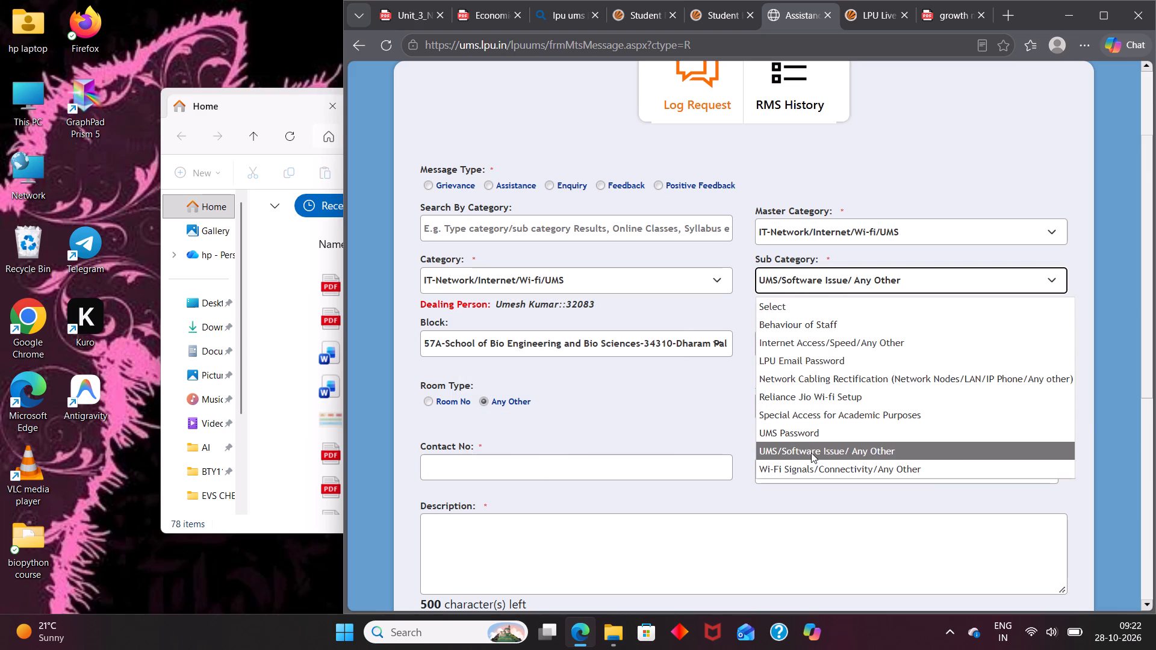
pyautogui.click(811, 453)
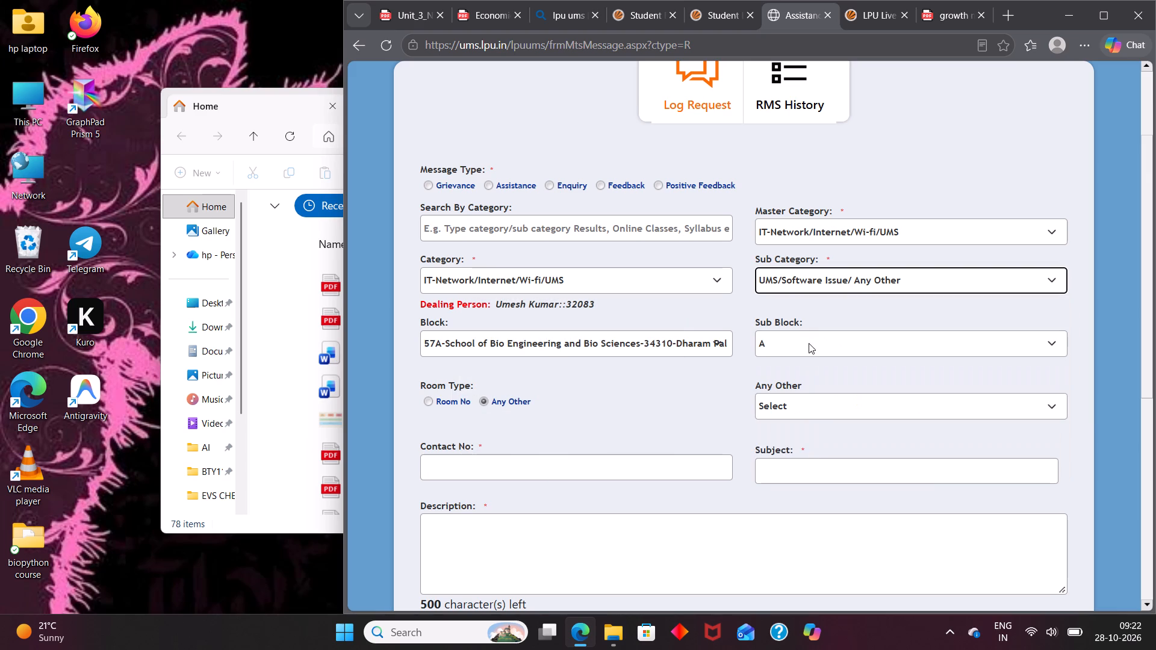
# Open the location options for the Any Other room type again.
pyautogui.click(820, 407)
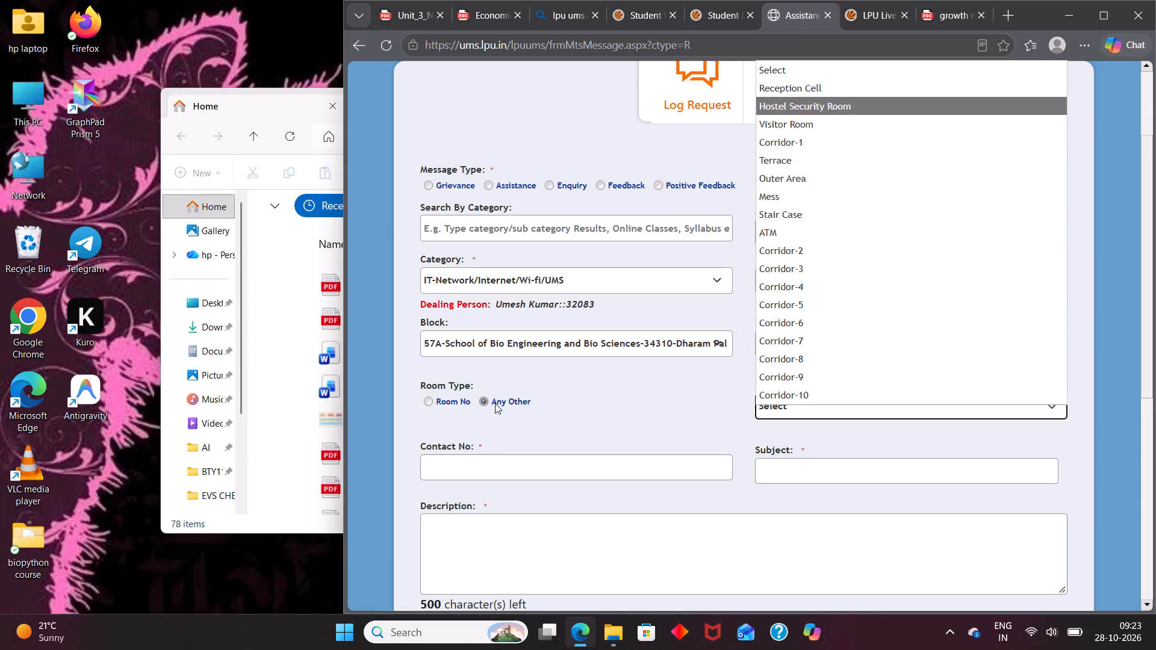
# Fill in the contact number with the last used saved info entry.
pyautogui.click(459, 465)
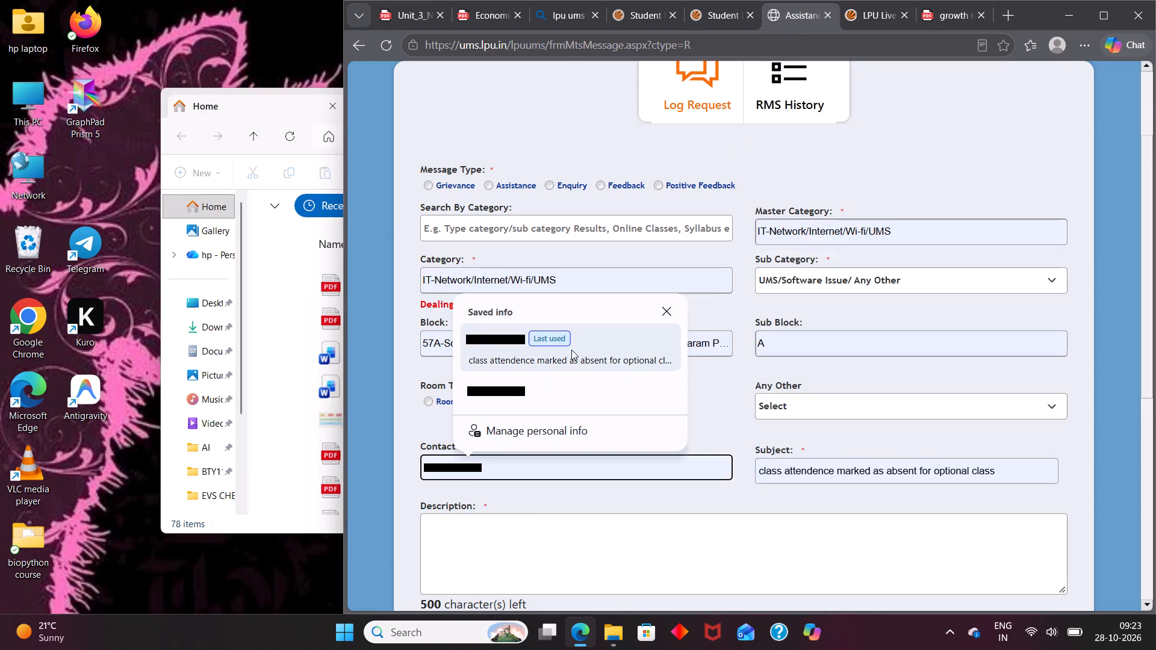
pyautogui.click(571, 350)
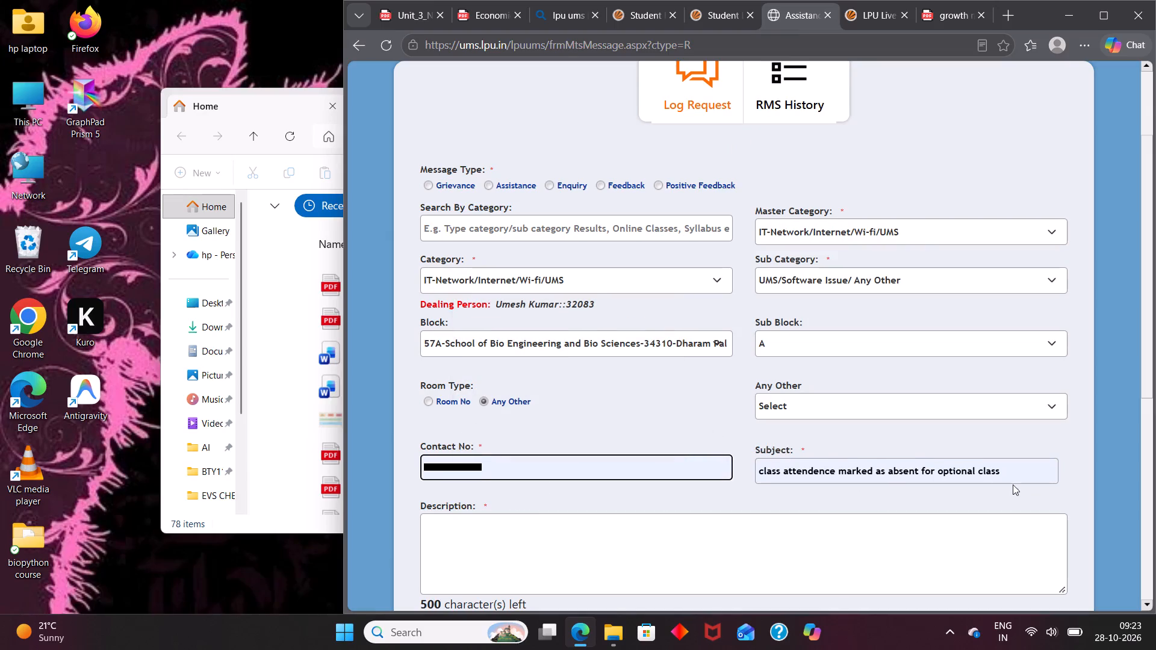
# Replace the autofilled subject with "carrer aspiration plan site not working".
pyautogui.click(1007, 466)
pyautogui.press('BackSpace')
pyautogui.press('BackSpace')
pyautogui.press('BackSpace')
pyautogui.press('BackSpace')
pyautogui.press('BackSpace')
pyautogui.press('BackSpace')
pyautogui.press('BackSpace')
pyautogui.press('BackSpace')
pyautogui.press('BackSpace')
pyautogui.press('BackSpace')
pyautogui.press('BackSpace')
pyautogui.press('BackSpace')
pyautogui.press('BackSpace')
pyautogui.press('BackSpace')
pyautogui.press('BackSpace')
pyautogui.press('BackSpace')
pyautogui.press('BackSpace')
pyautogui.press('BackSpace')
pyautogui.press('BackSpace')
pyautogui.press('BackSpace')
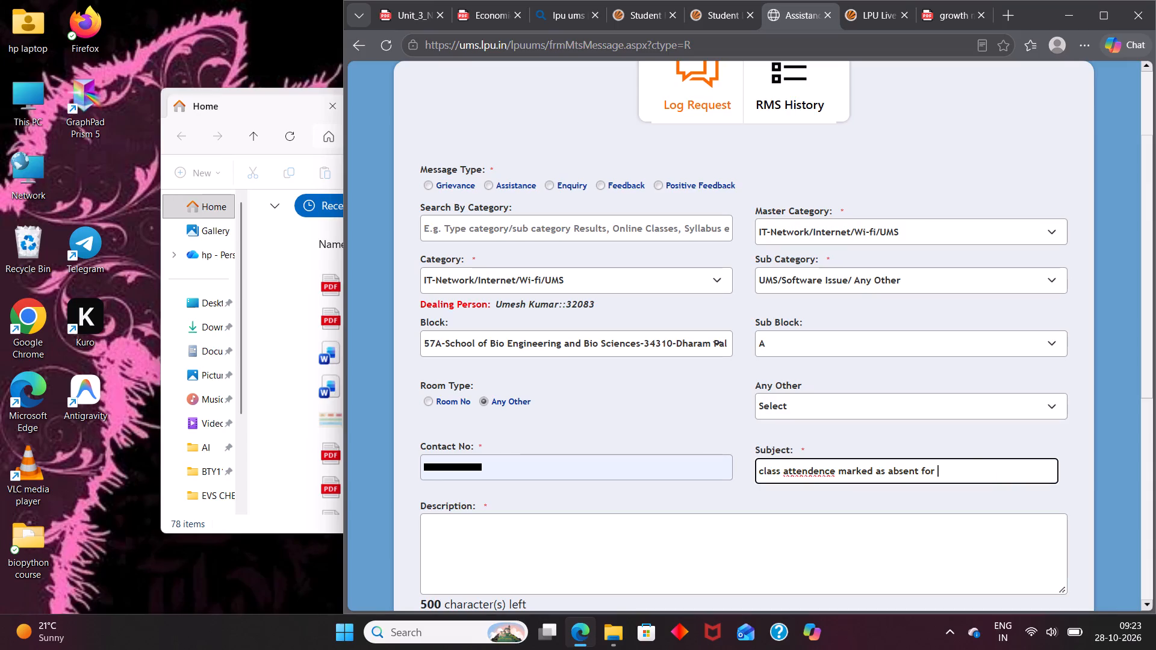
pyautogui.write('carrer aspiration plan site not working')
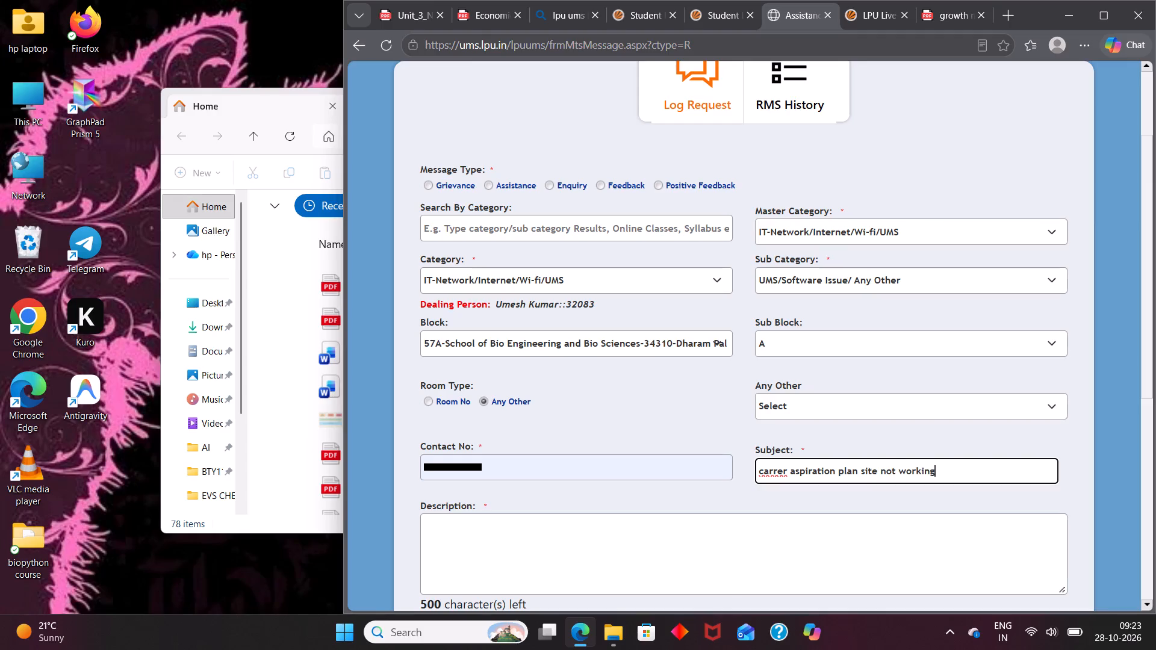
# Start the request's description with "we have a ca of career aspiring".
pyautogui.click(679, 546)
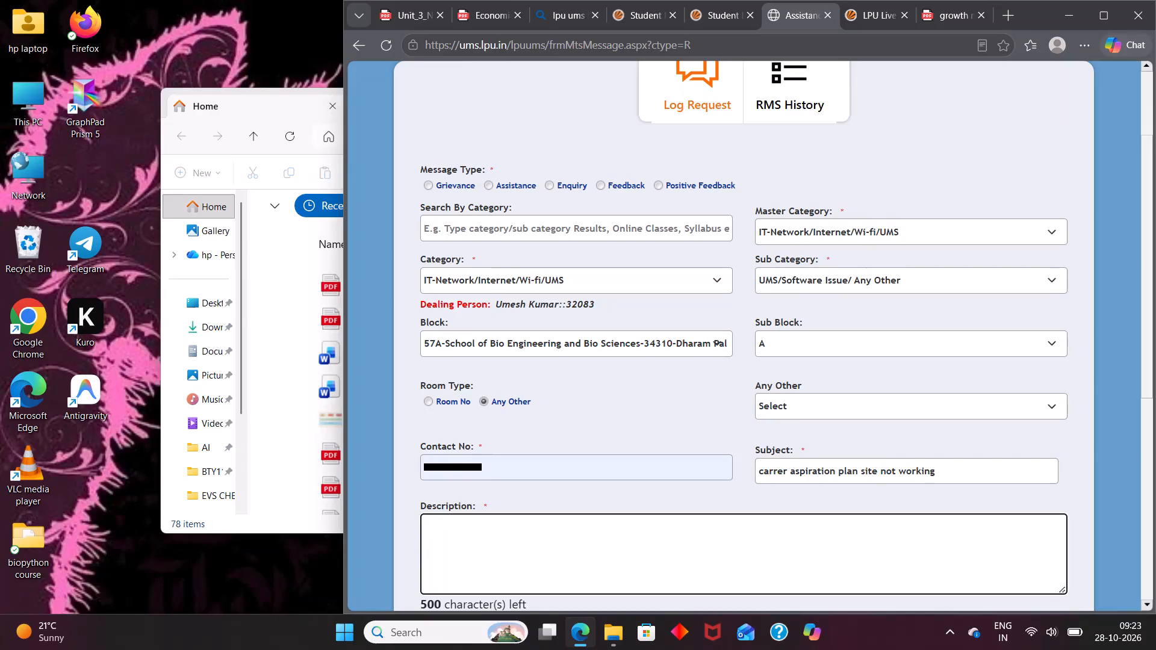
pyautogui.write('th')
pyautogui.press('BackSpace')
pyautogui.press('BackSpace')
pyautogui.write('we have a ca on')
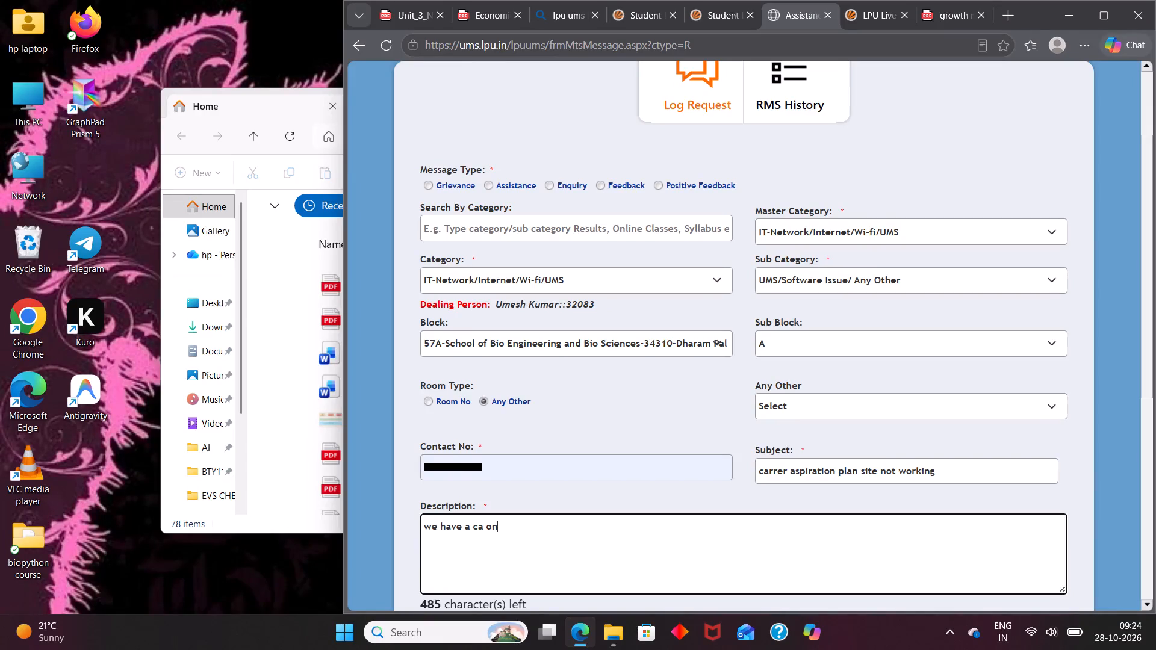
pyautogui.press('BackSpace')
pyautogui.press('BackSpace')
pyautogui.write('of career aspiring')
pyautogui.press('space')
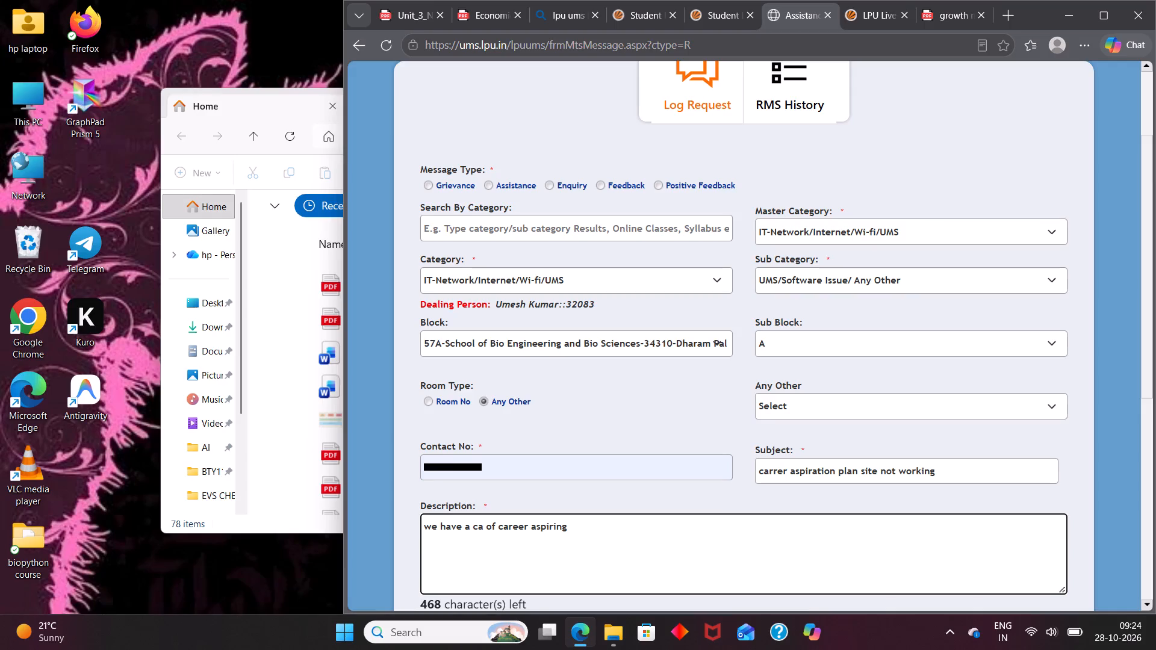
pyautogui.press('l')
pyautogui.press('BackSpace')
# Continue the description with "plan however the site itself is not working and".
pyautogui.write('plan hiwv')
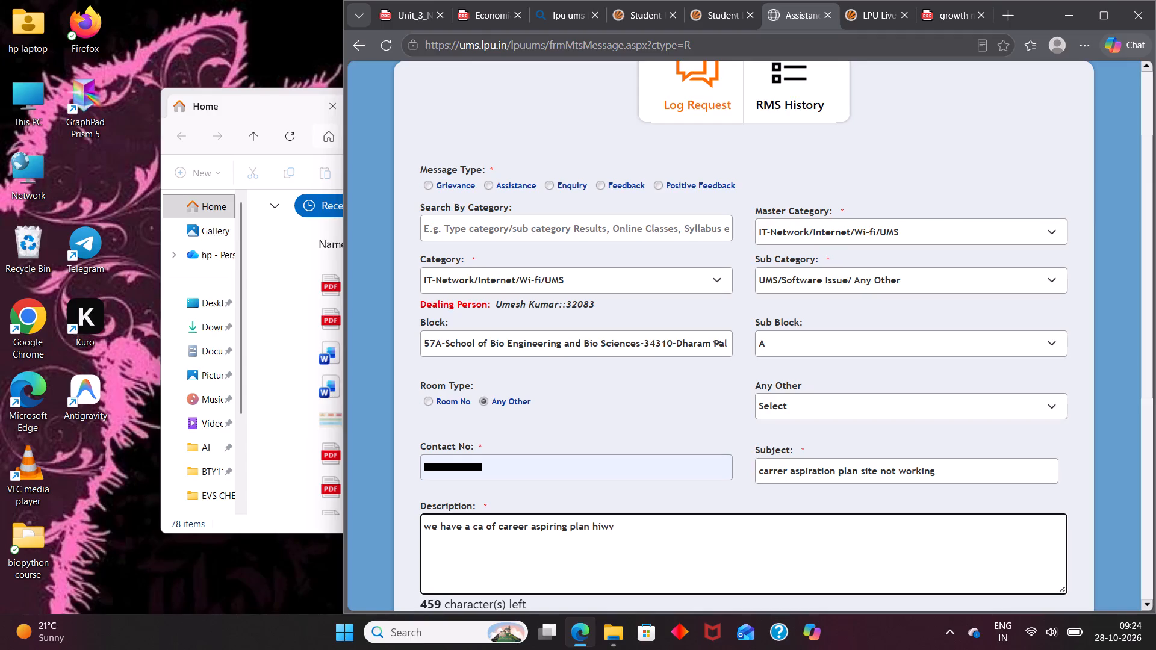
pyautogui.press('BackSpace')
pyautogui.press('BackSpace')
pyautogui.press('BackSpace')
pyautogui.write('owever te')
pyautogui.press('BackSpace')
pyautogui.write('he site itself is not woring a')
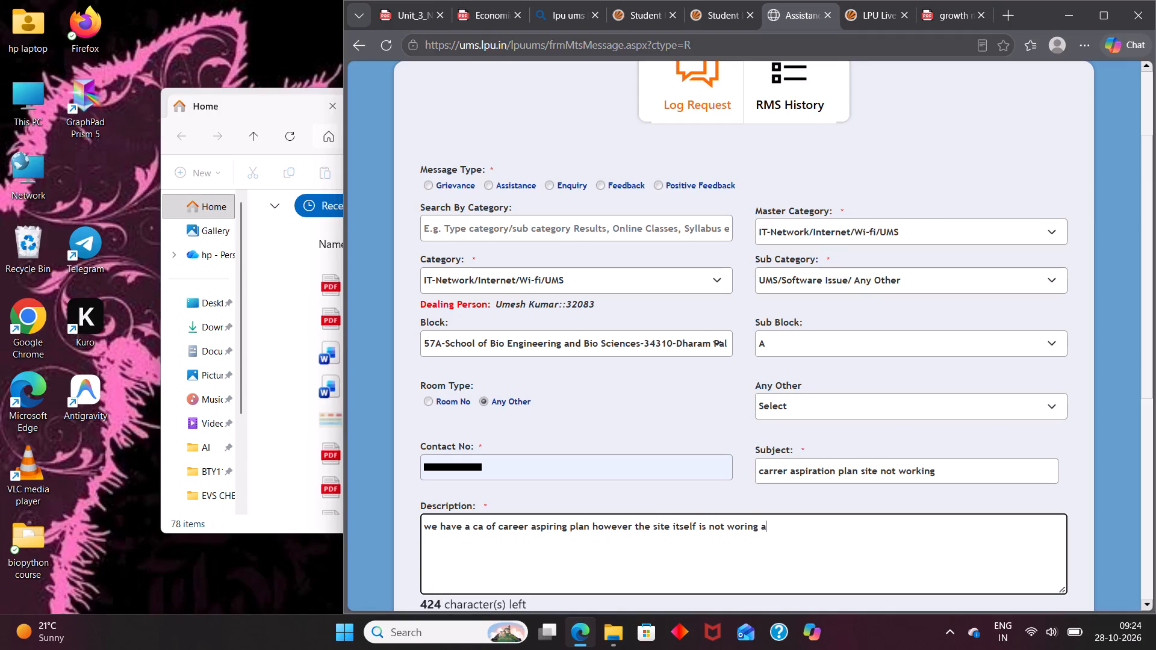
pyautogui.press('BackSpace')
pyautogui.press('BackSpace')
pyautogui.press('BackSpace')
pyautogui.press('BackSpace')
pyautogui.press('BackSpace')
pyautogui.write('king and our')
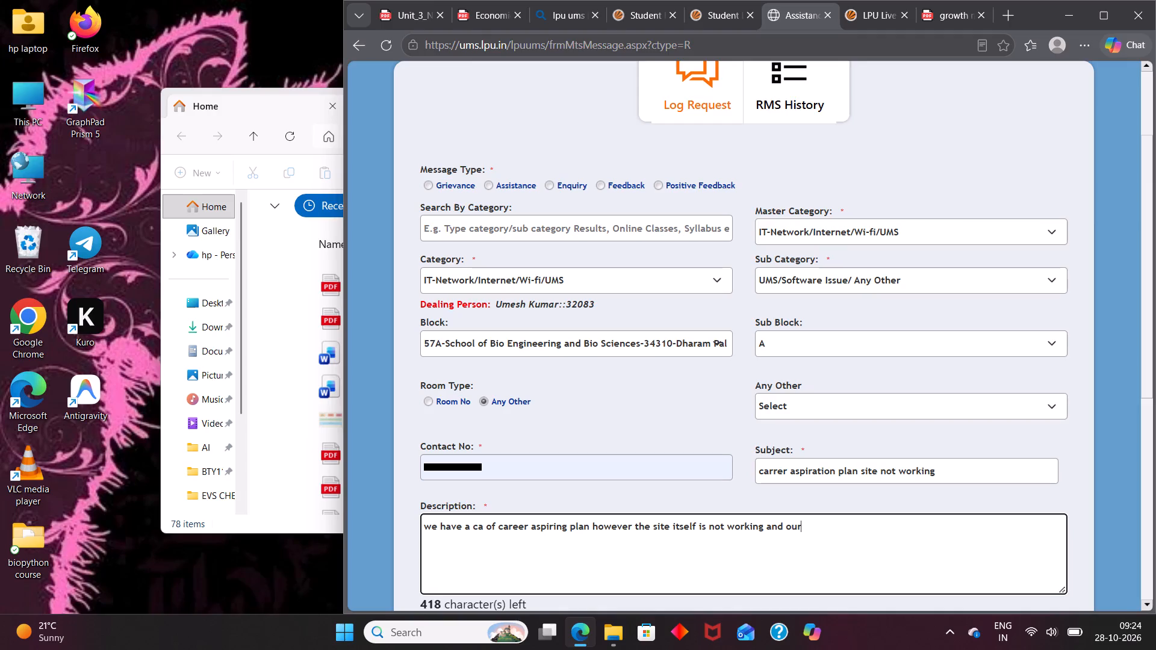
pyautogui.press('space')
pyautogui.press('BackSpace')
pyautogui.press('BackSpace')
pyautogui.press('BackSpace')
pyautogui.press('BackSpace')
# Continue the description with "the marks of our ca 3,4,5 depends on the the current site".
pyautogui.write('the marks of our ca 3')
pyautogui.write(',4,5 dependw')
pyautogui.press('BackSpace')
pyautogui.write('s on the')
pyautogui.press('space')
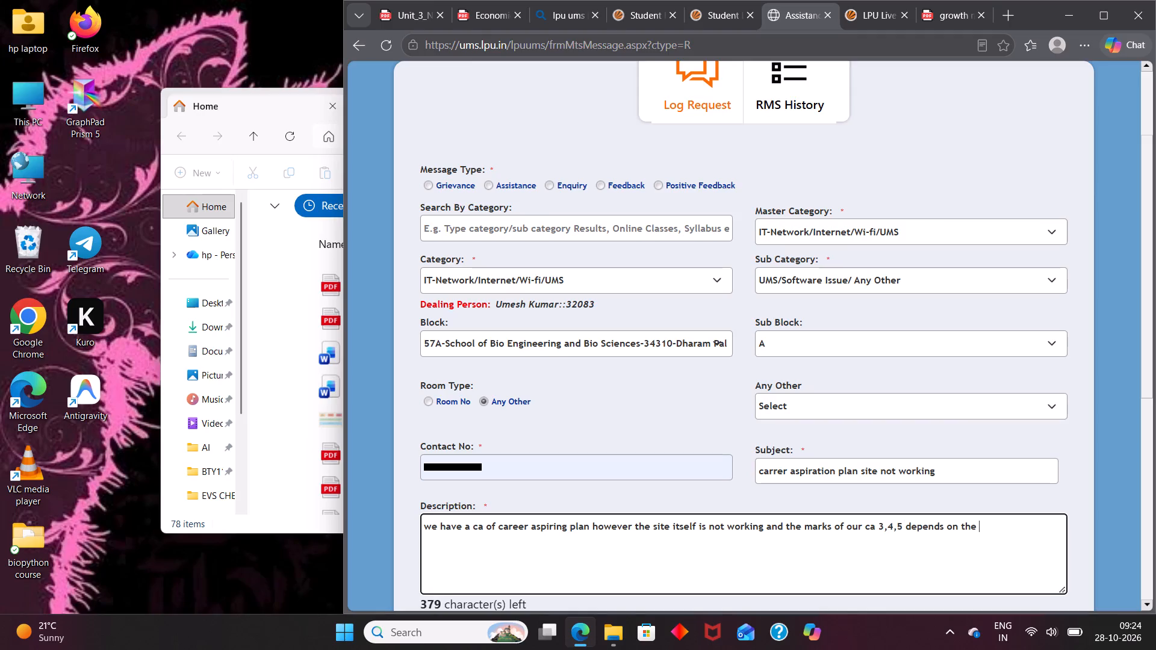
pyautogui.write('the cur')
pyautogui.write('rent site')
pyautogui.press('space')
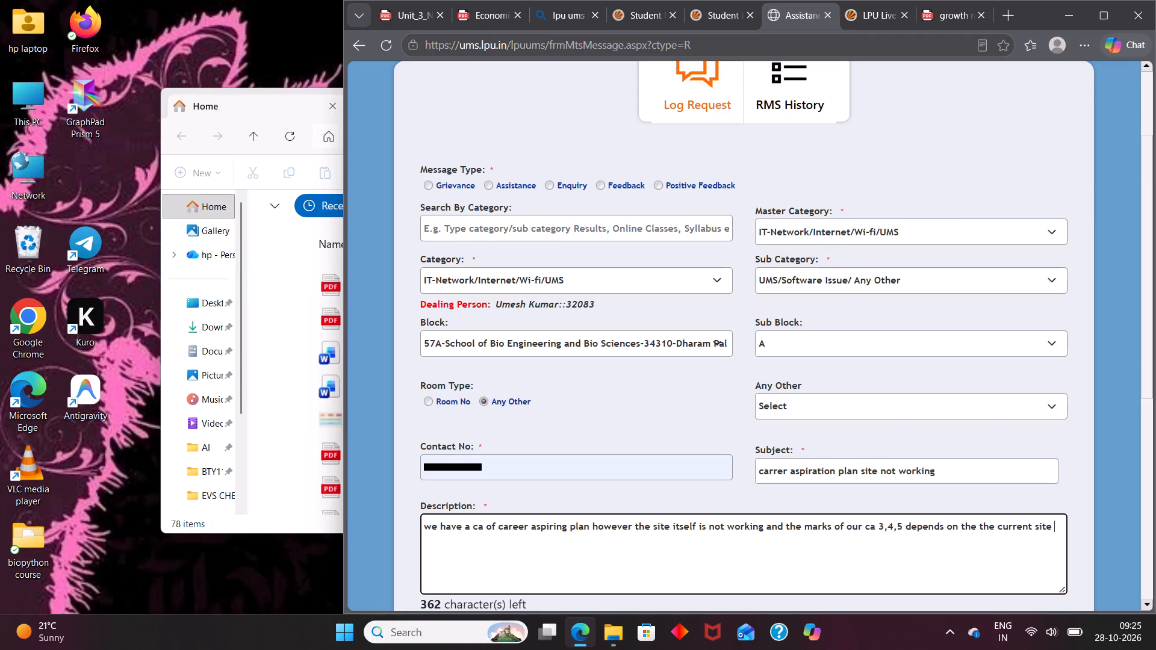
# Set the message type to Assistance.
pyautogui.click(488, 187)
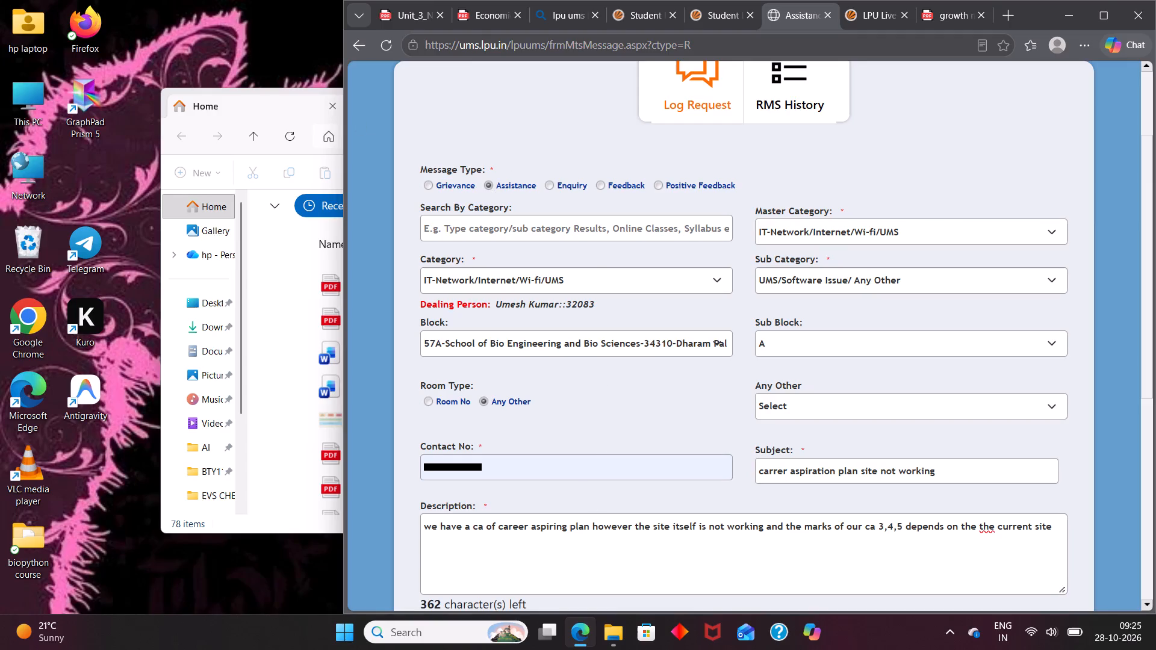
# Delete "current site" from the end of the description.
pyautogui.click(724, 546)
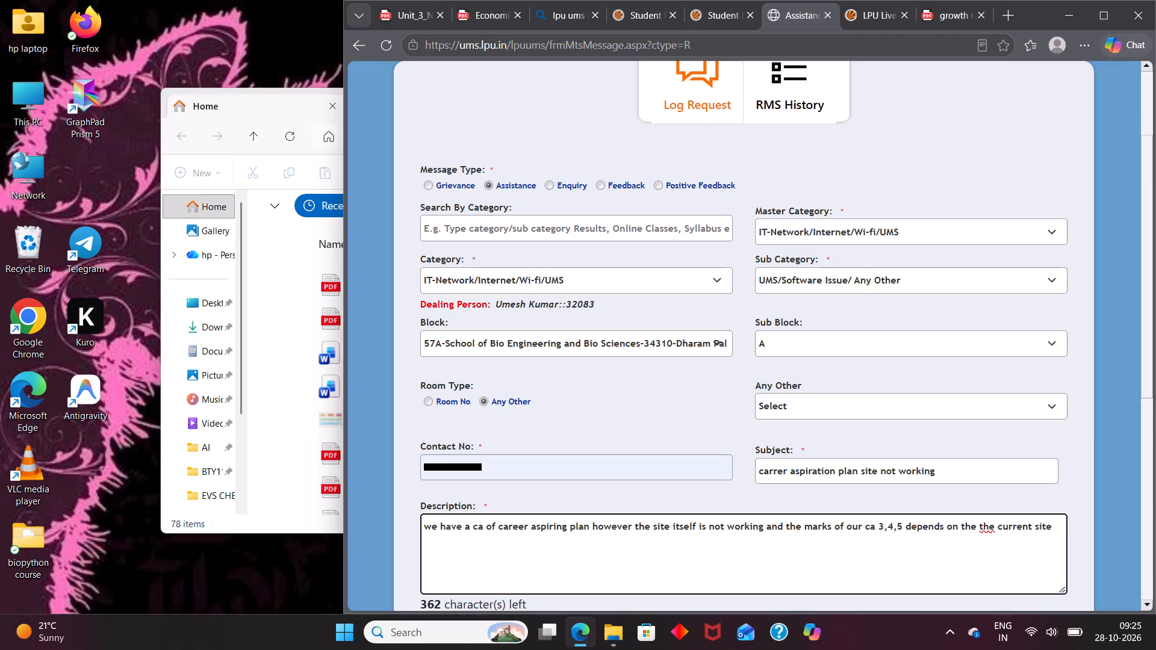
pyautogui.click(1061, 533)
pyautogui.press('BackSpace')
pyautogui.press('BackSpace')
pyautogui.press('BackSpace')
pyautogui.press('BackSpace')
pyautogui.press('BackSpace')
pyautogui.press('BackSpace')
pyautogui.press('BackSpace')
pyautogui.press('BackSpace')
pyautogui.press('BackSpace')
pyautogui.press('BackSpace')
pyautogui.press('BackSpace')
pyautogui.press('BackSpace')
pyautogui.press('BackSpace')
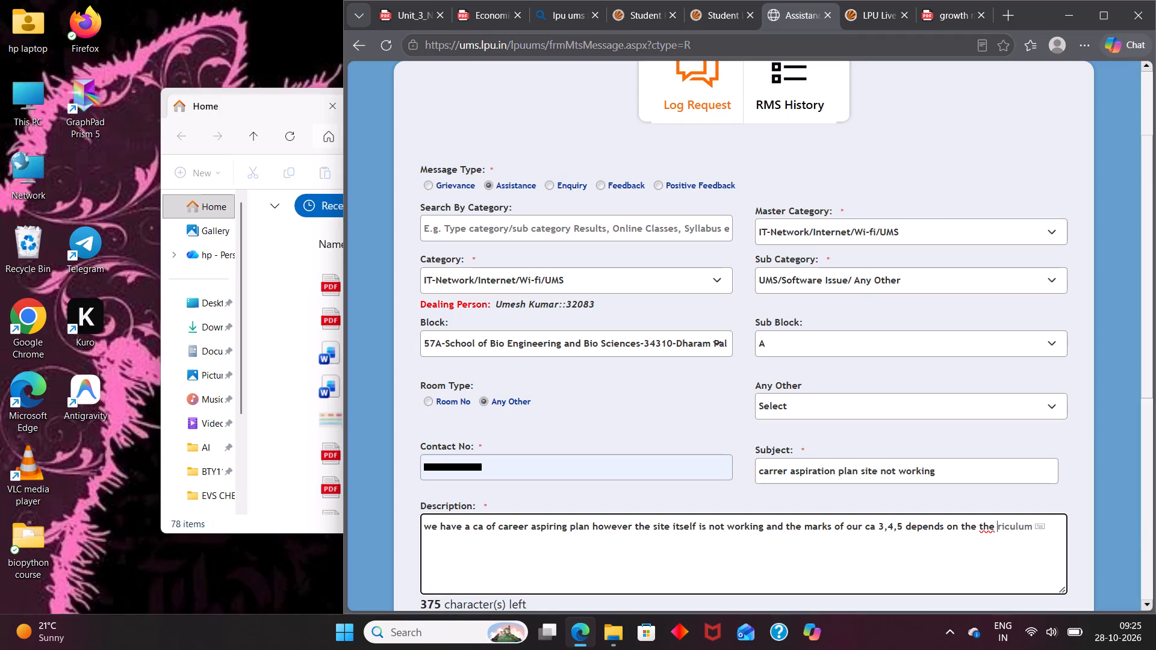
# Replace "have a ca" at the start of the description with "were told to".
pyautogui.click(485, 533)
pyautogui.press('BackSpace')
pyautogui.press('BackSpace')
pyautogui.press('BackSpace')
pyautogui.press('BackSpace')
pyautogui.press('BackSpace')
pyautogui.press('BackSpace')
pyautogui.press('BackSpace')
pyautogui.press('BackSpace')
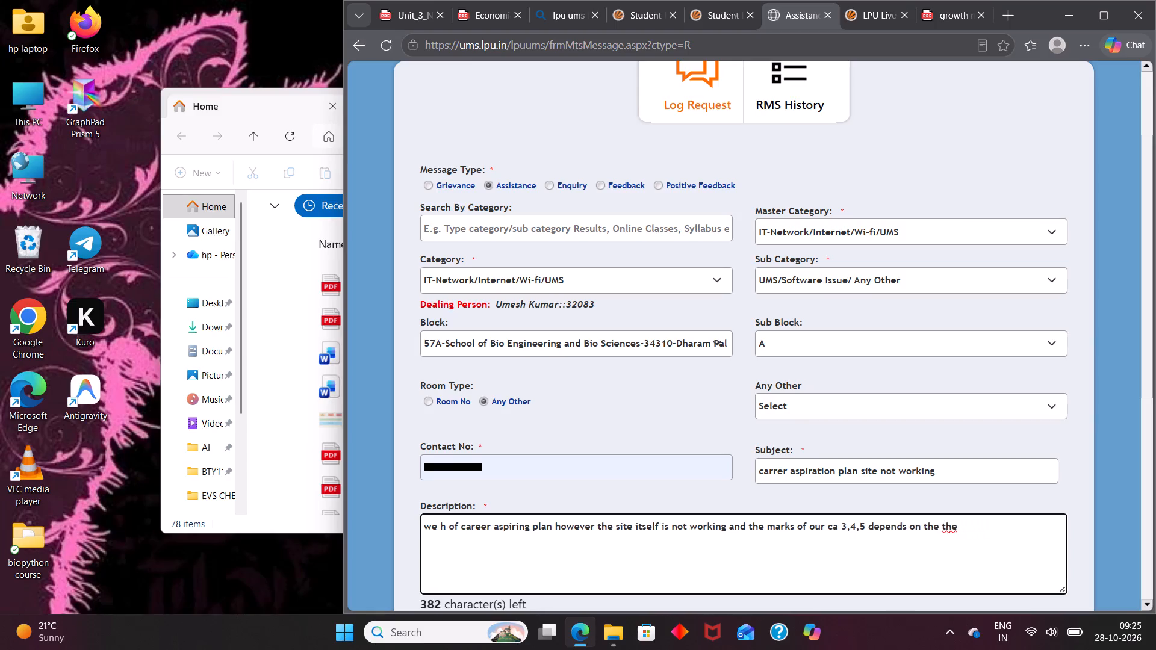
pyautogui.press('BackSpace')
pyautogui.write('were told to')
pyautogui.press('space')
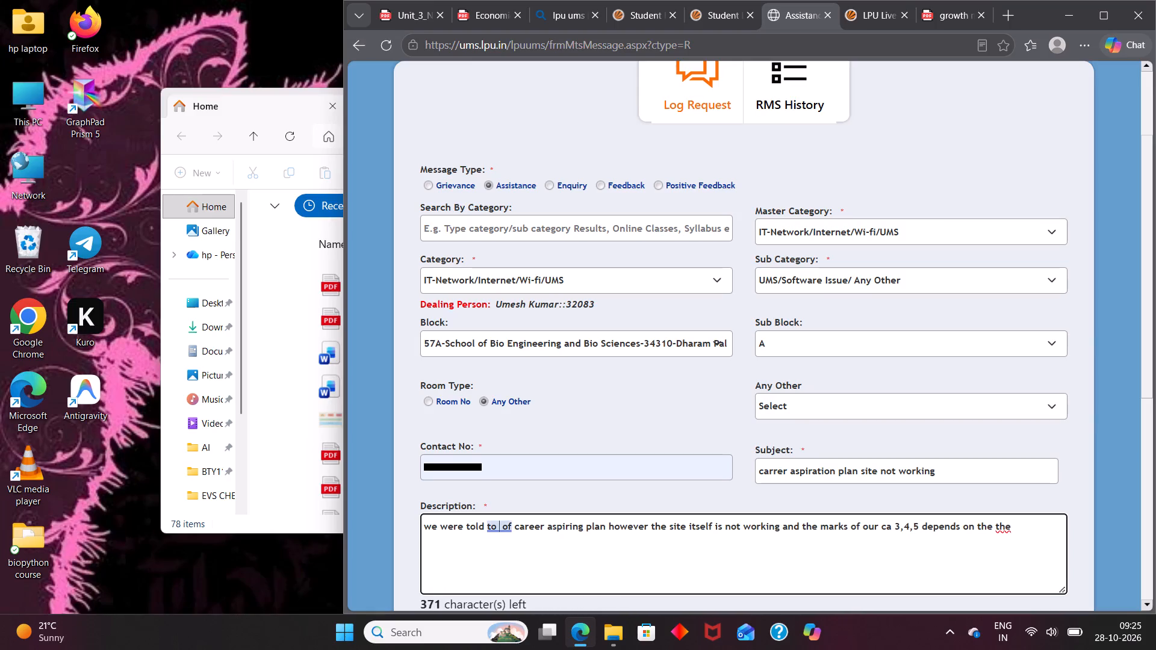
# Replace "to of" before "career aspiring plan" in the description with "fill the survey of".
pyautogui.click(516, 527)
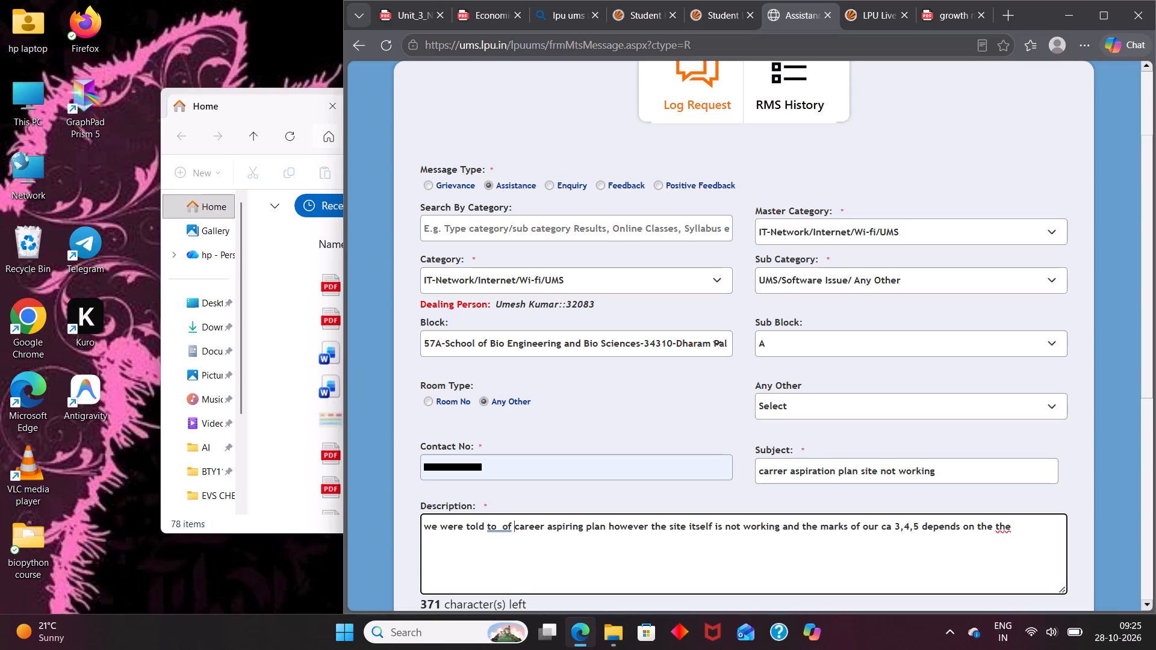
pyautogui.press('BackSpace')
pyautogui.press('BackSpace')
pyautogui.press('BackSpace')
pyautogui.press('BackSpace')
pyautogui.press('BackSpace')
pyautogui.press('BackSpace')
pyautogui.press('BackSpace')
pyautogui.write('fll')
pyautogui.press('BackSpace')
pyautogui.press('BackSpace')
pyautogui.write('ill the form')
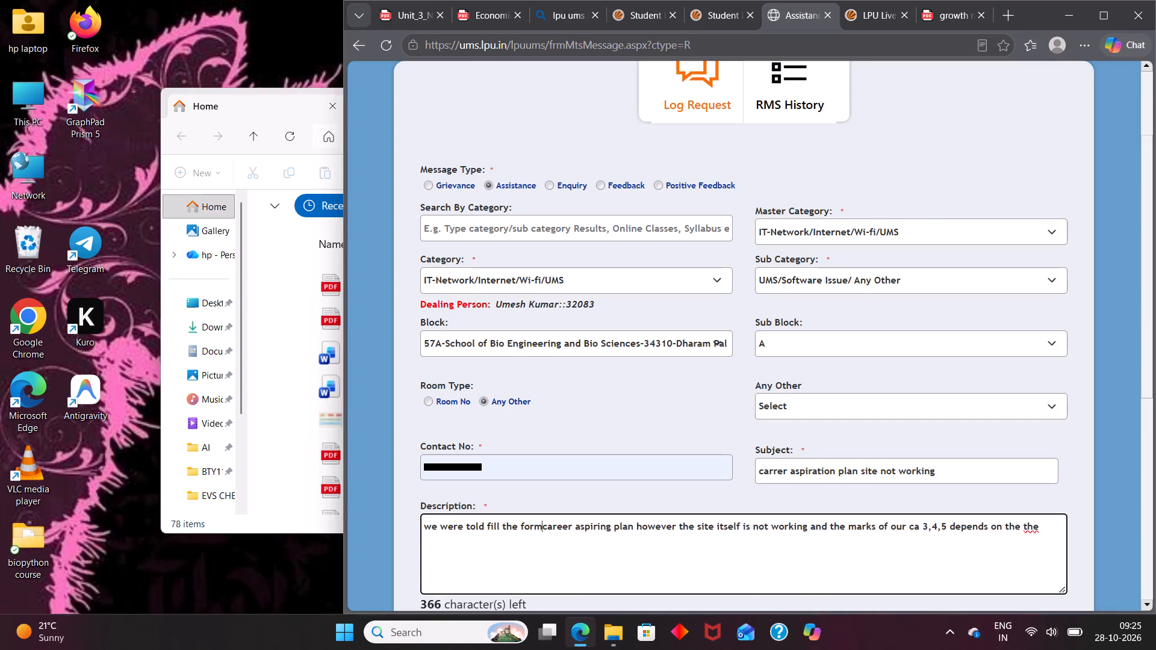
pyautogui.press('BackSpace')
pyautogui.press('BackSpace')
pyautogui.press('BackSpace')
pyautogui.press('BackSpace')
pyautogui.write('survey')
pyautogui.press('space')
pyautogui.write('of')
pyautogui.press('space')
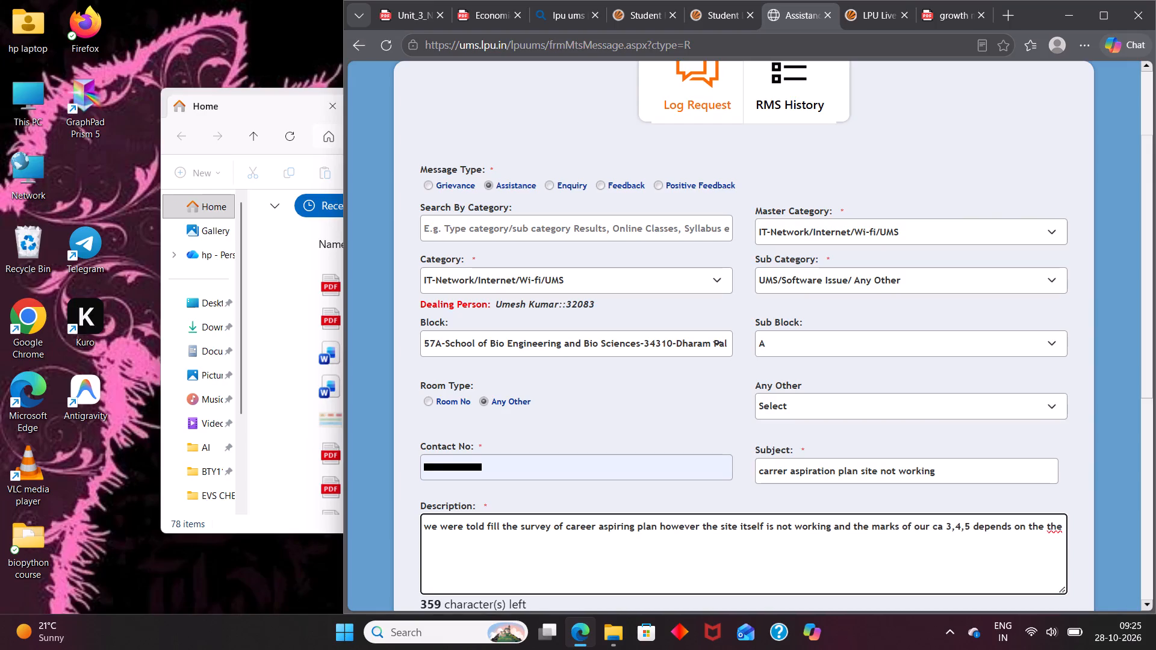
# Extend the final "the" of the description to "theis survey".
pyautogui.click(672, 556)
pyautogui.click(1058, 522)
pyautogui.click(1067, 528)
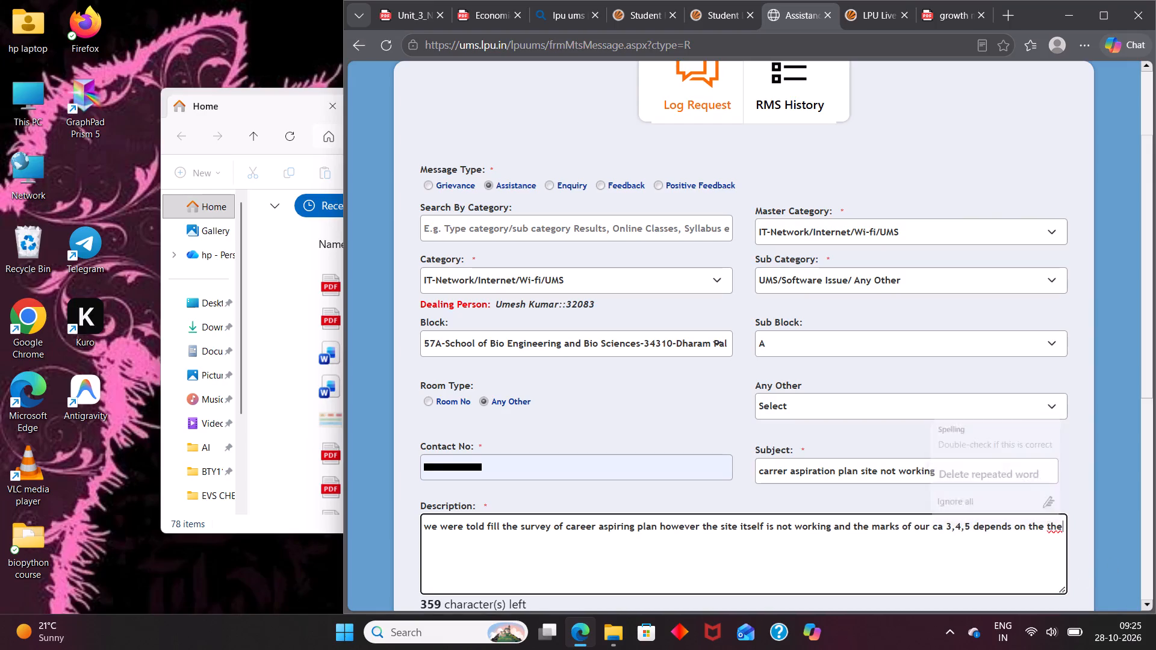
pyautogui.press('BackSpace')
pyautogui.write('is suver')
pyautogui.press('BackSpace')
pyautogui.press('BackSpace')
pyautogui.press('BackSpace')
pyautogui.write('rvey')
pyautogui.press('space')
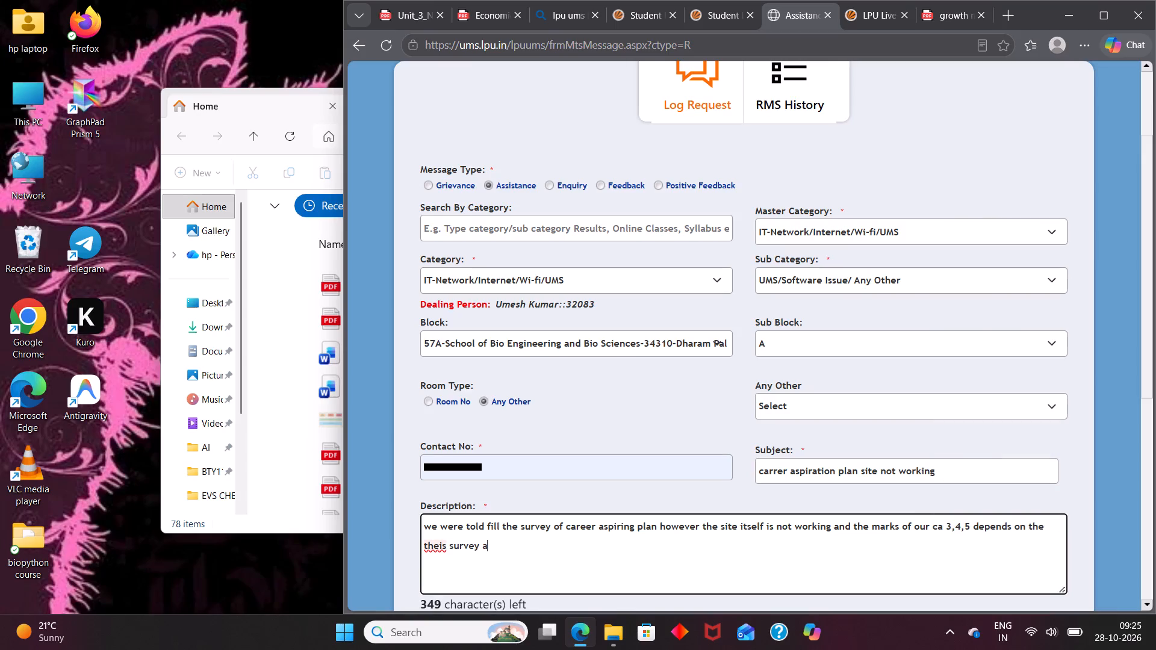
# Continue the description with "and the compeltion date of this survey is".
pyautogui.press('BackSpace')
pyautogui.press('BackSpace')
pyautogui.press('BackSpace')
pyautogui.write('to co')
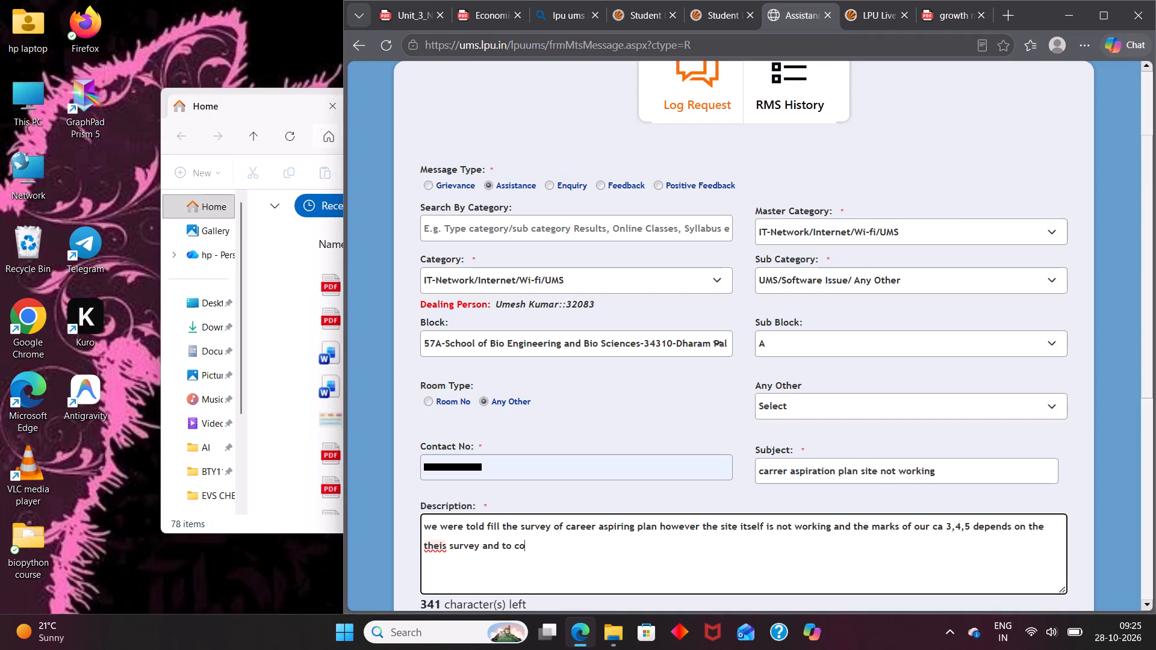
pyautogui.press('BackSpace')
pyautogui.press('BackSpace')
pyautogui.press('BackSpace')
pyautogui.press('BackSpace')
pyautogui.press('BackSpace')
pyautogui.write('the compel')
pyautogui.press('BackSpace')
pyautogui.press('BackSpace')
pyautogui.write('eltion date of thus')
pyautogui.press('BackSpace')
pyautogui.press('BackSpace')
pyautogui.write('is survey is')
pyautogui.press('space')
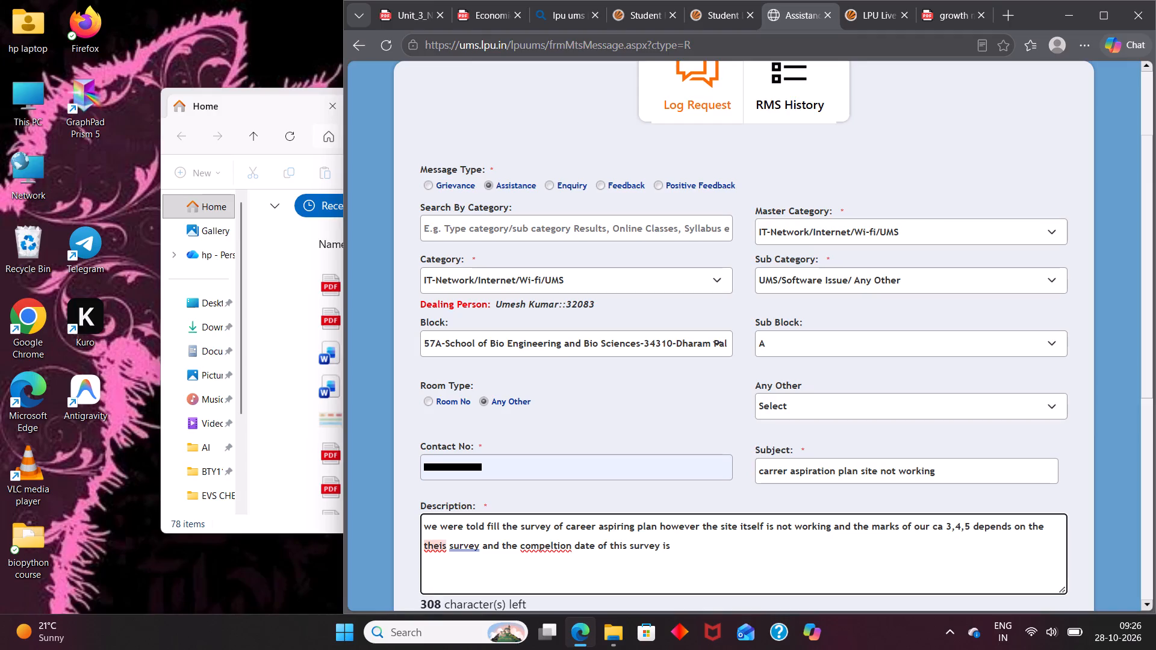
# Finish the description with "this thursday. please fix this issue.".
pyautogui.press('h')
pyautogui.press('BackSpace')
pyautogui.write('this thursday. please')
pyautogui.press('space')
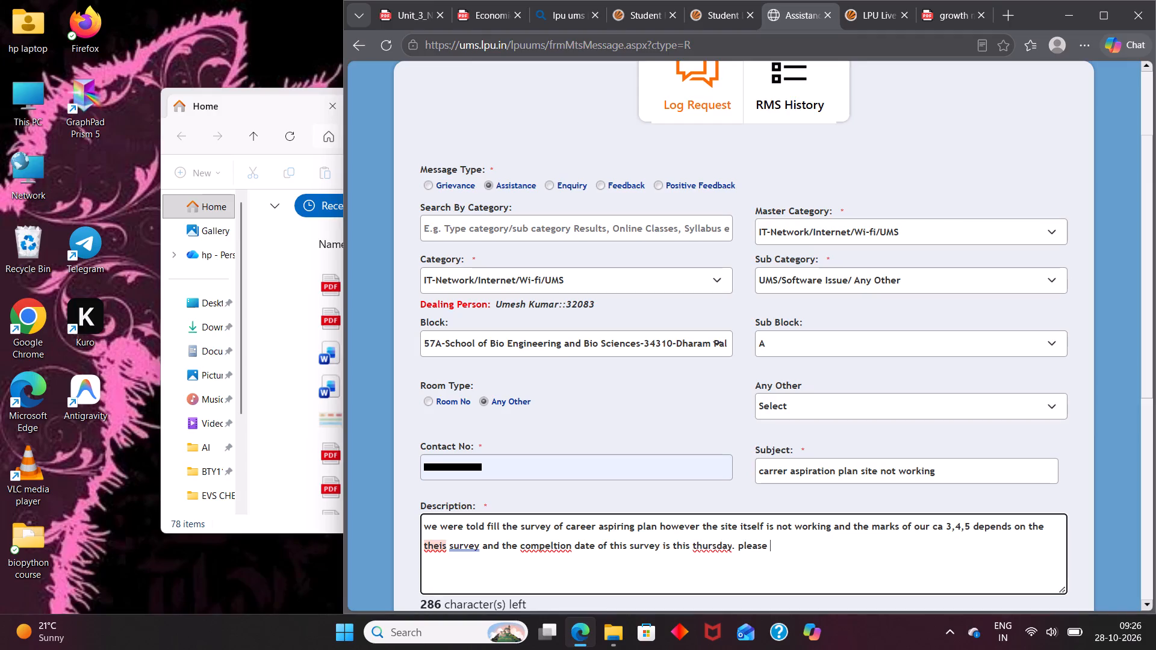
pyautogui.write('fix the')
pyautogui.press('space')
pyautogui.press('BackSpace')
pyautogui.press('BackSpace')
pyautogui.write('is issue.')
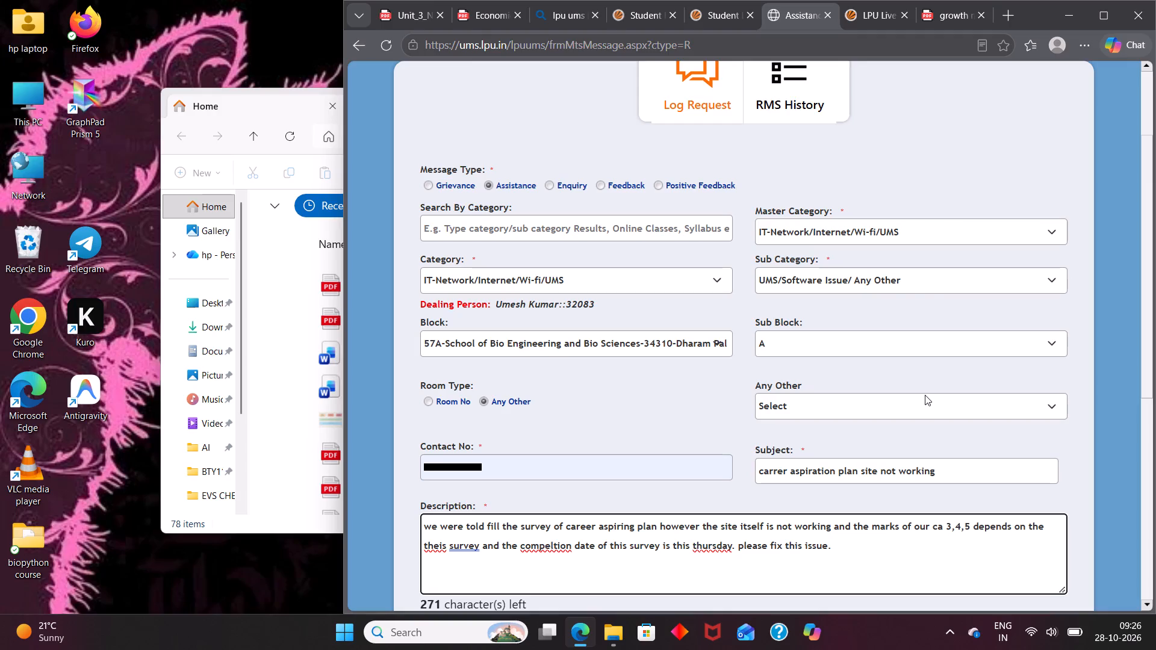
# Reselect "UMS/Software Issue/ Any Other" as the request's sub category.
pyautogui.click(903, 283)
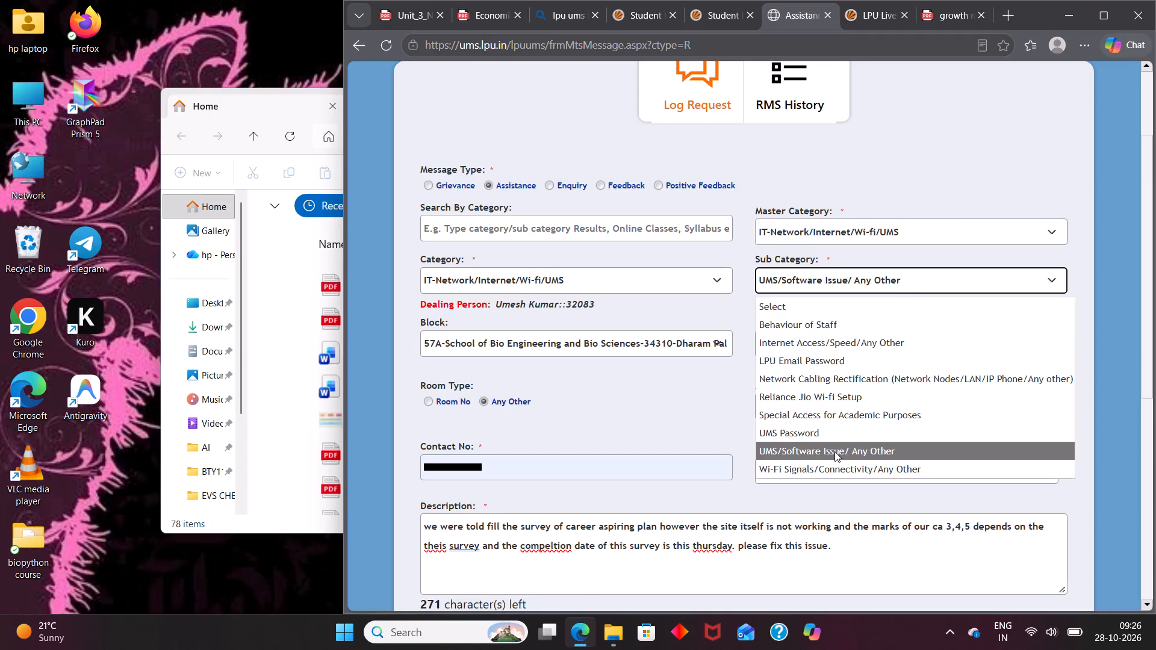
pyautogui.click(834, 451)
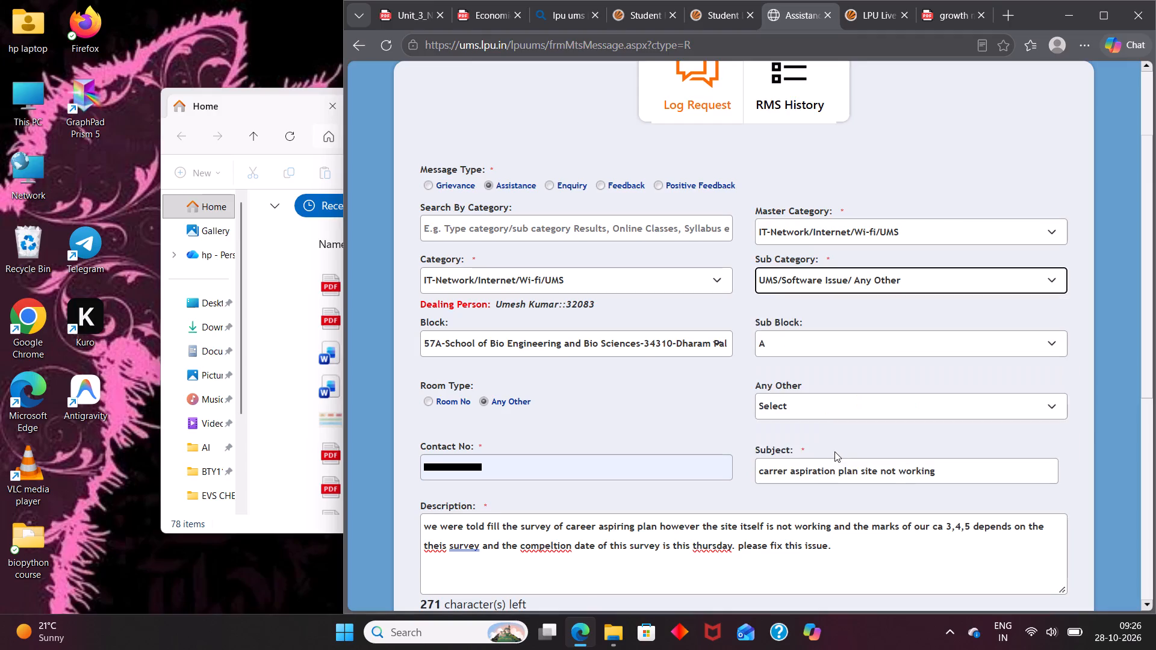
# Close the two leftmost PDF browser tabs, the Unit_3 and Economi… documents.
pyautogui.click(438, 12)
pyautogui.click(438, 12)
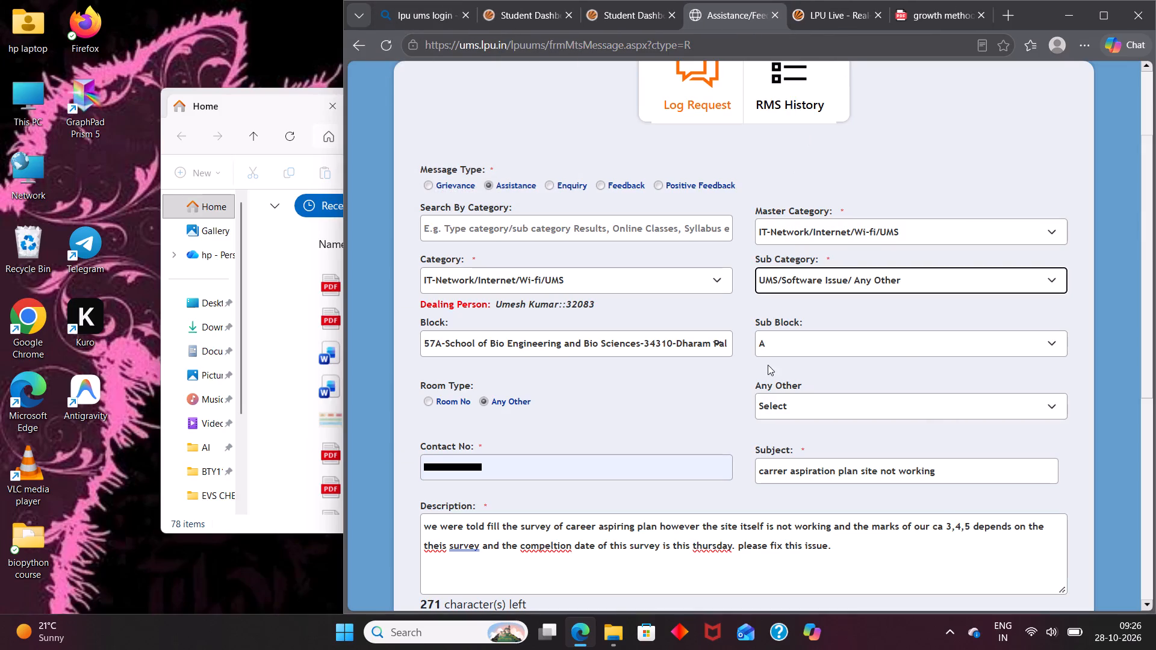
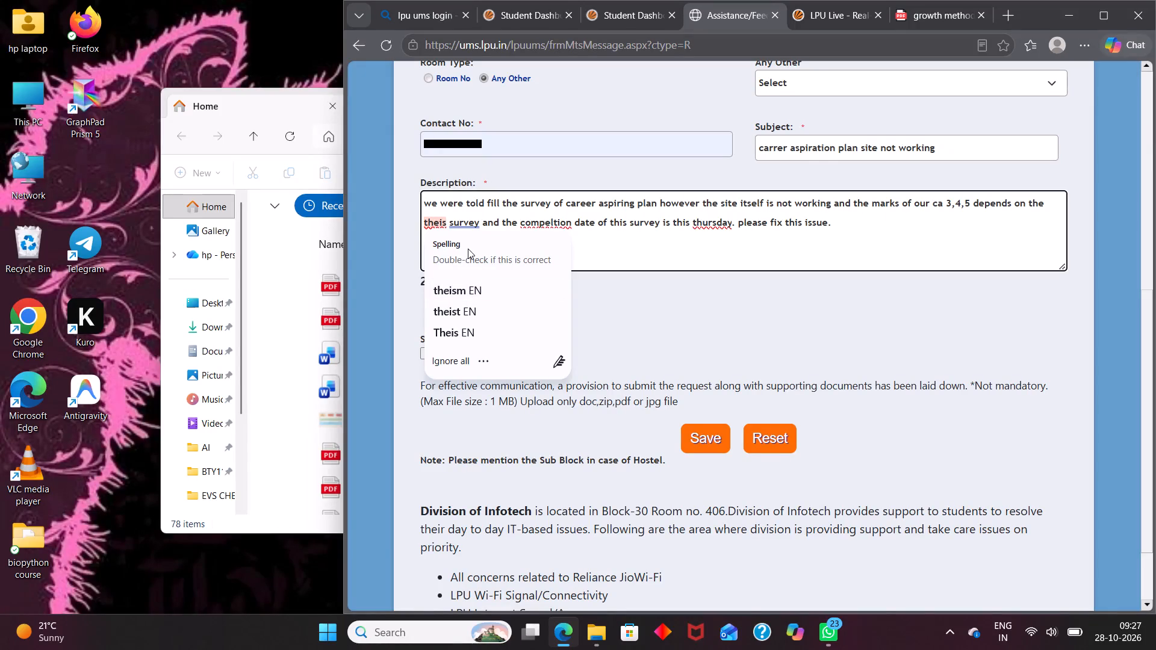
# Correct the misspelled word "theis" before "survey" in the description to "this".
pyautogui.press('Left')
pyautogui.press('BackSpace')
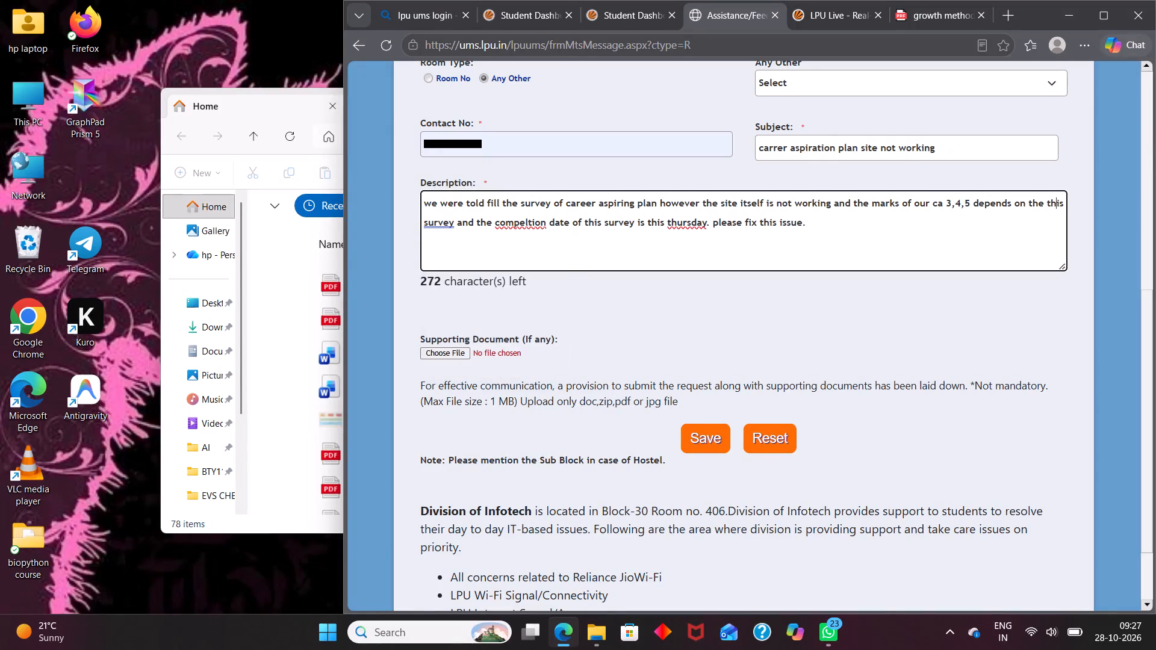
pyautogui.click(846, 218)
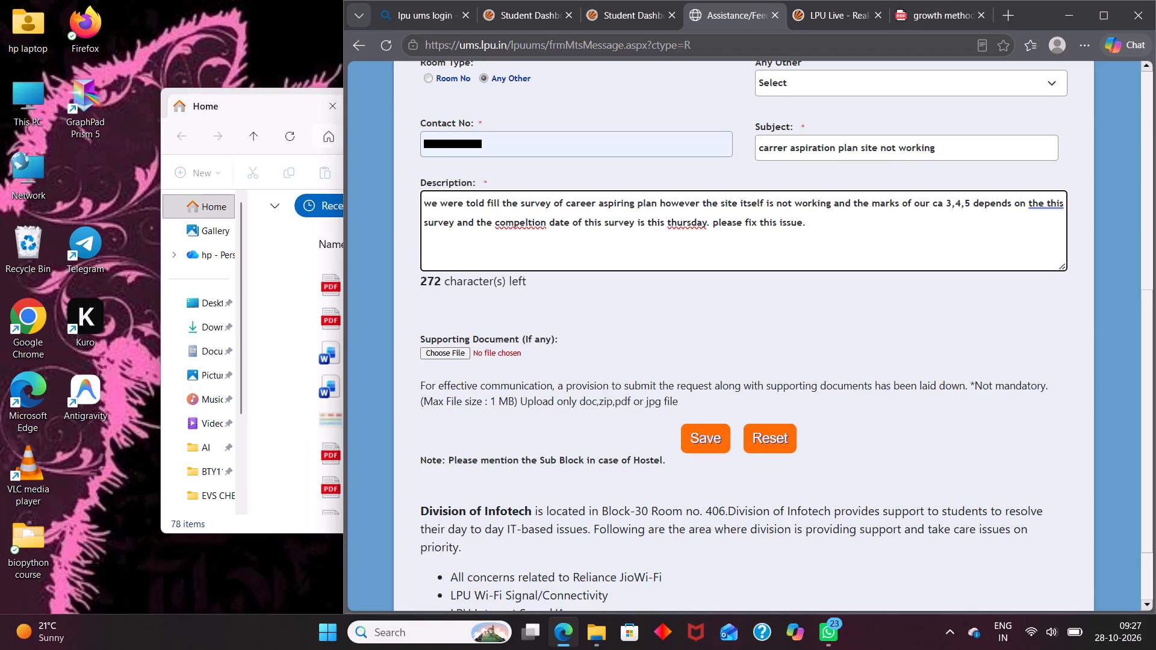
# Continue the description after "please fix this issue." with "and even if the site is woring there is no option".
pyautogui.press('space')
pyautogui.write('and i')
pyautogui.press('BackSpace')
pyautogui.write('ebv')
pyautogui.press('BackSpace')
pyautogui.press('BackSpace')
pyautogui.write('ven i')
pyautogui.press('space')
pyautogui.press('BackSpace')
pyautogui.write('f the site is woring there is no option')
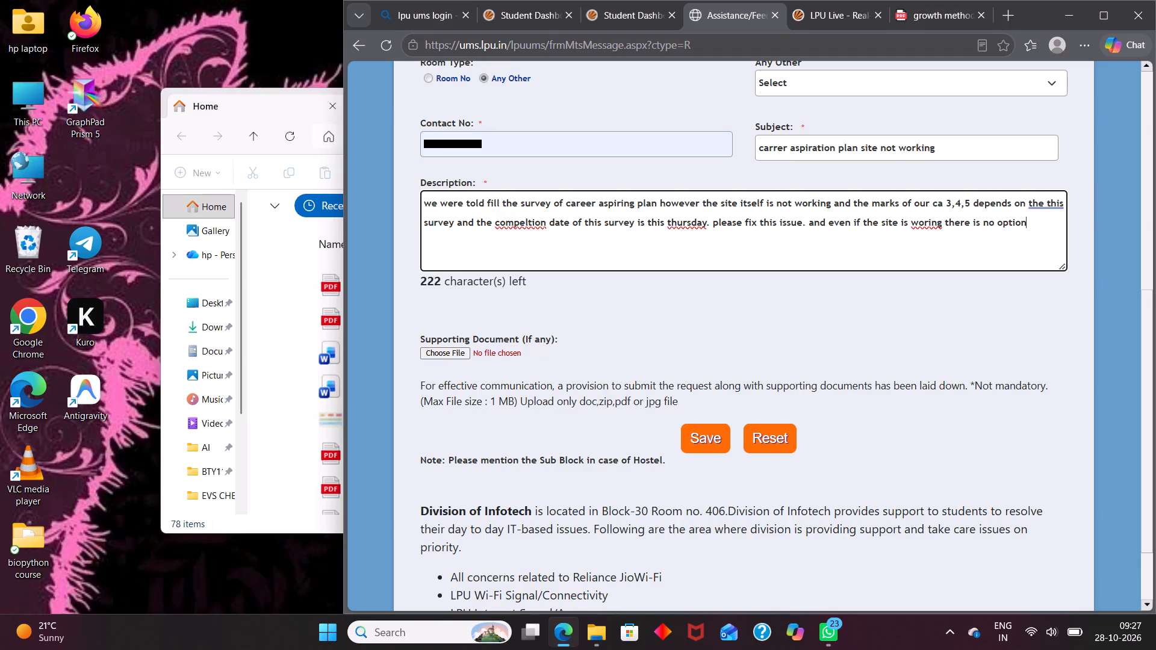
# Change the final word of the description to the plural "options".
pyautogui.press('space')
pyautogui.write('of')
pyautogui.press('space')
pyautogui.press('BackSpace')
pyautogui.press('BackSpace')
pyautogui.press('BackSpace')
pyautogui.press('BackSpace')
pyautogui.press('BackSpace')
pyautogui.write('ns')
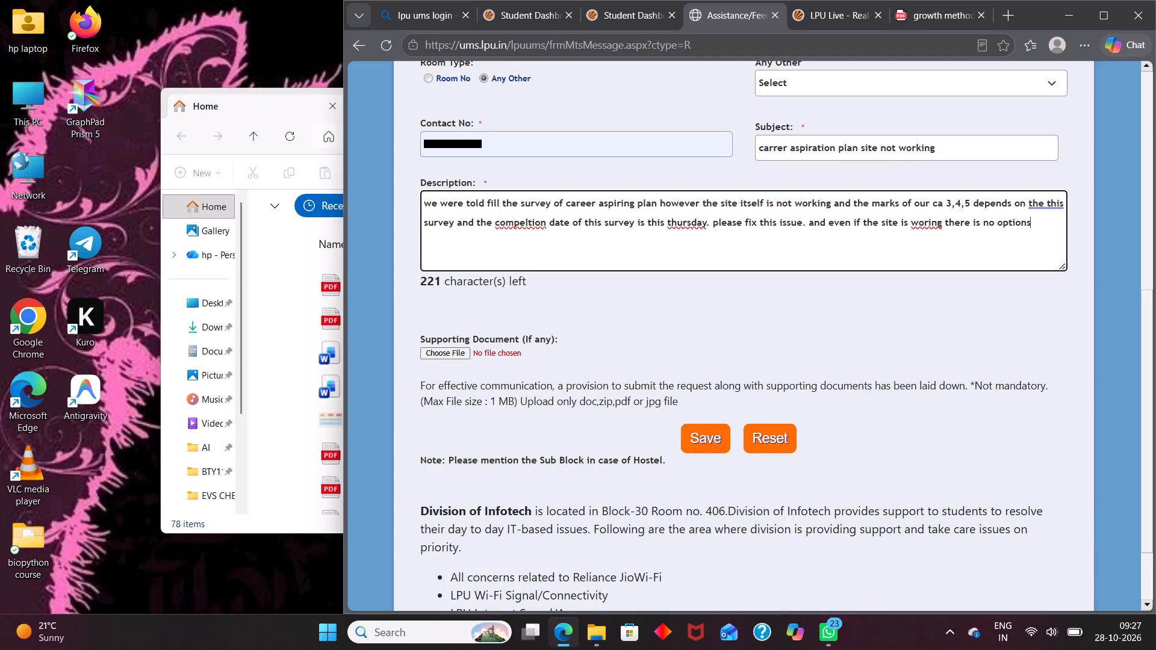
# Continue the description with "of completing the survery or movinf further with the survey".
pyautogui.press('space')
pyautogui.write('of completing the survery or mivung')
pyautogui.press('BackSpace')
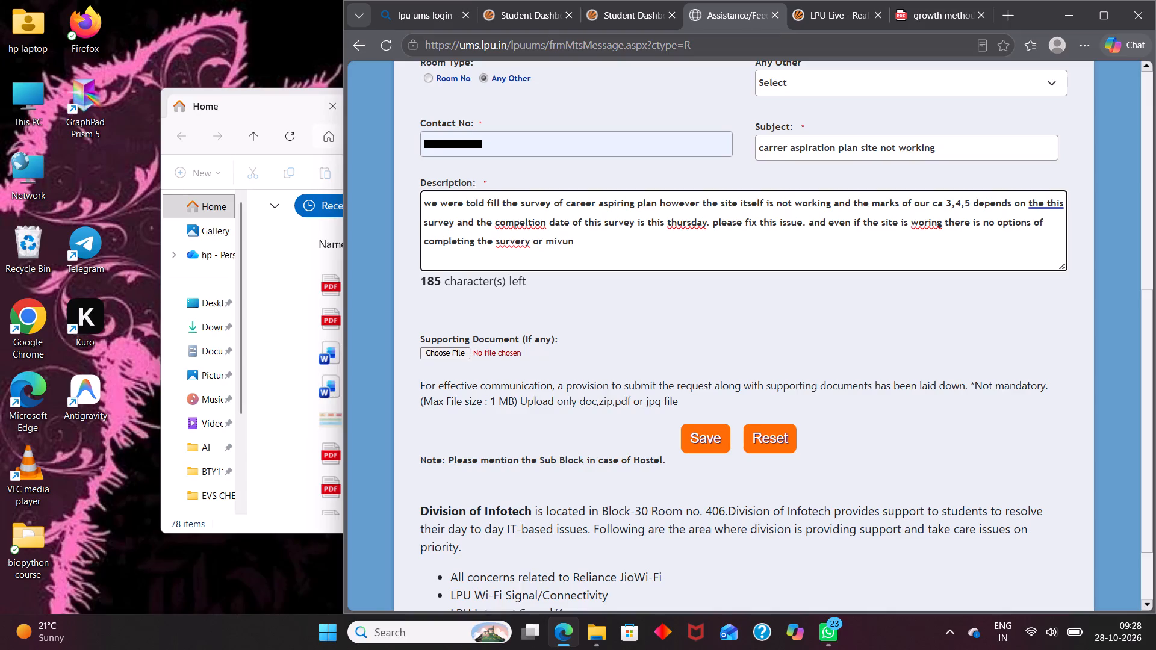
pyautogui.press('BackSpace')
pyautogui.press('BackSpace')
pyautogui.press('BackSpace')
pyautogui.press('BackSpace')
pyautogui.write('ovinf forwasy')
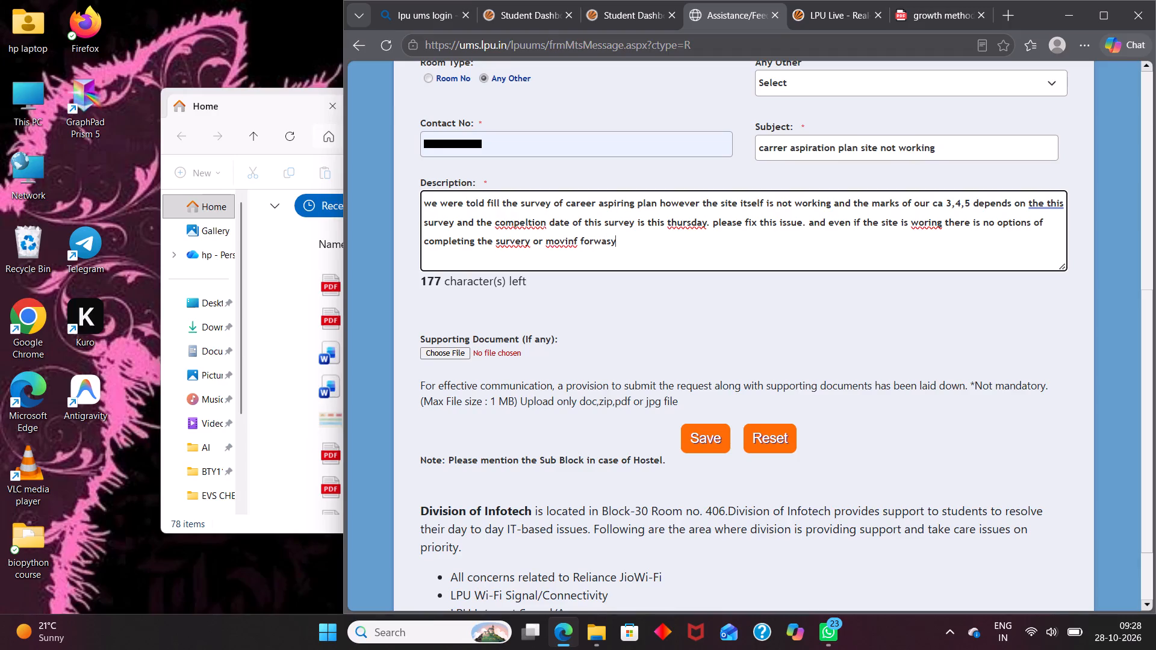
pyautogui.press('BackSpace')
pyautogui.press('BackSpace')
pyautogui.press('BackSpace')
pyautogui.write('ward')
pyautogui.press('BackSpace')
pyautogui.press('BackSpace')
pyautogui.press('BackSpace')
pyautogui.press('BackSpace')
pyautogui.press('BackSpace')
pyautogui.press('BackSpace')
pyautogui.press('BackSpace')
pyautogui.write('urther with the survey')
# Correct the misspelled "movinf" in the last line of the description to "moving".
pyautogui.press('Left')
pyautogui.press('Left')
pyautogui.press('Left')
pyautogui.press('Left')
pyautogui.press('Left')
pyautogui.press('Left')
pyautogui.press('Left')
pyautogui.press('Left')
pyautogui.press('Left')
pyautogui.press('Left')
pyautogui.press('Left')
pyautogui.press('Left')
pyautogui.press('Left')
pyautogui.press('Left')
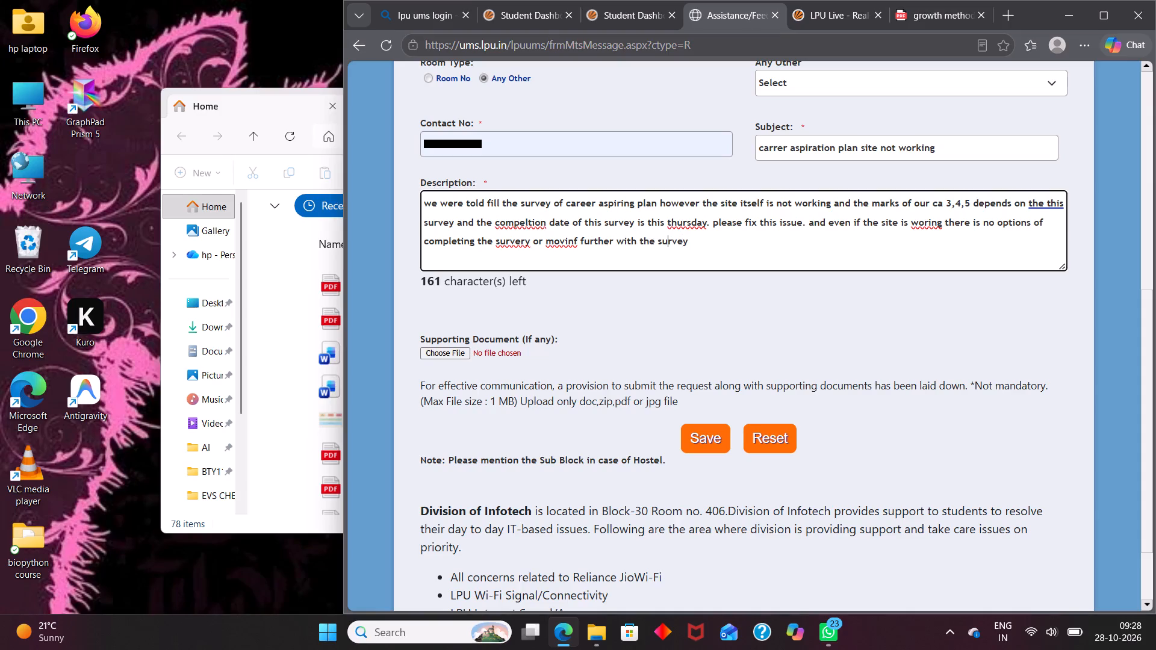
pyautogui.press('Left')
pyautogui.press('Left')
pyautogui.press('Left')
pyautogui.press('Left')
pyautogui.press('Left')
pyautogui.press('Left')
pyautogui.press('Left')
pyautogui.press('Left')
pyautogui.press('Left')
pyautogui.press('Left')
pyautogui.press('BackSpace')
pyautogui.press('g')
# Open the spelling suggestions for the misspelled "survery" in the last line of the description.
pyautogui.press('Left')
pyautogui.press('Left')
pyautogui.press('Left')
pyautogui.press('Left')
pyautogui.press('Left')
pyautogui.press('Left')
pyautogui.press('Left')
pyautogui.press('Left')
pyautogui.press('Left')
pyautogui.press('Left')
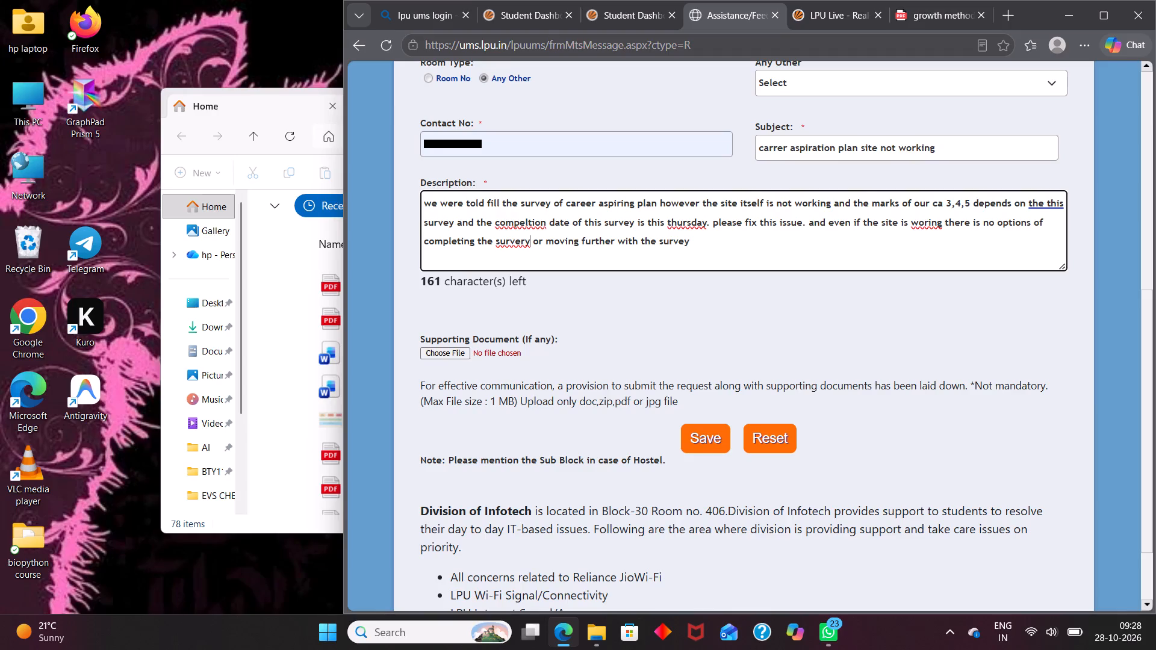
pyautogui.click(529, 237)
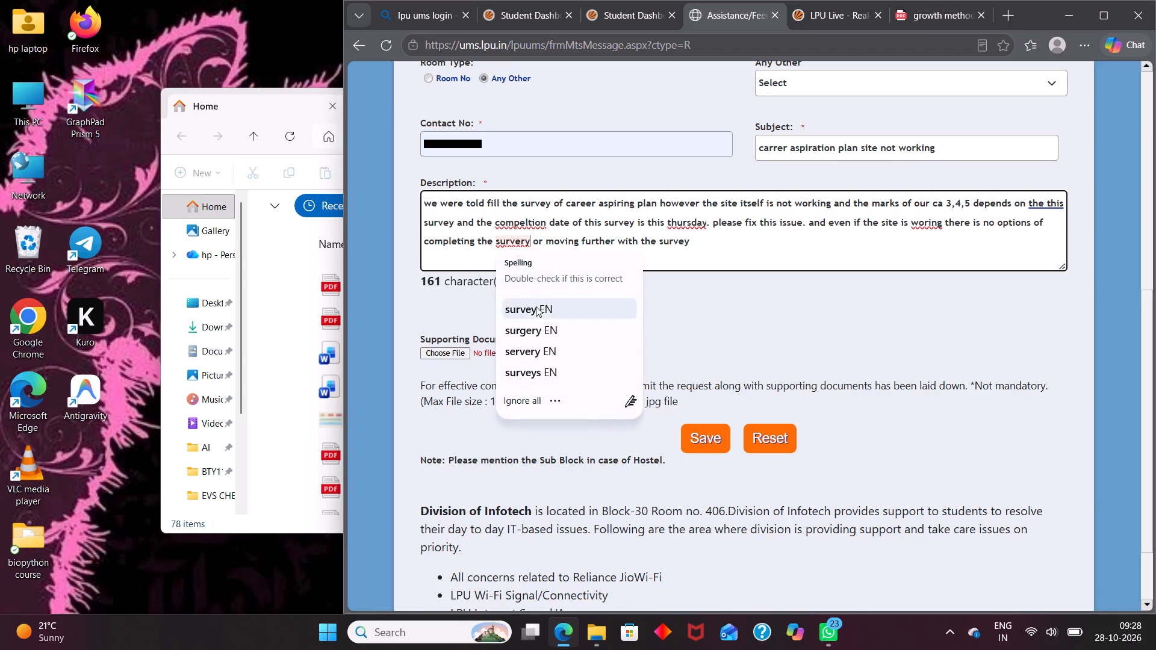
# Correct the spelling of the flagged words in the description to "survey", "completion", "Thursday" and "working".
pyautogui.click(536, 306)
pyautogui.click(535, 223)
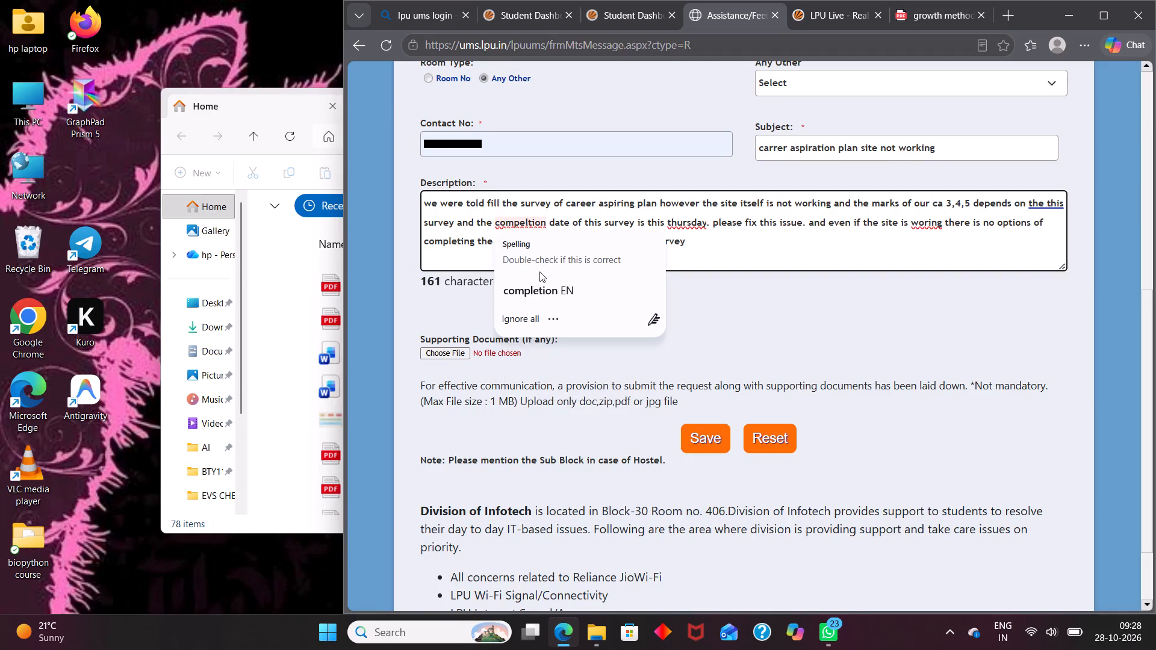
pyautogui.click(542, 291)
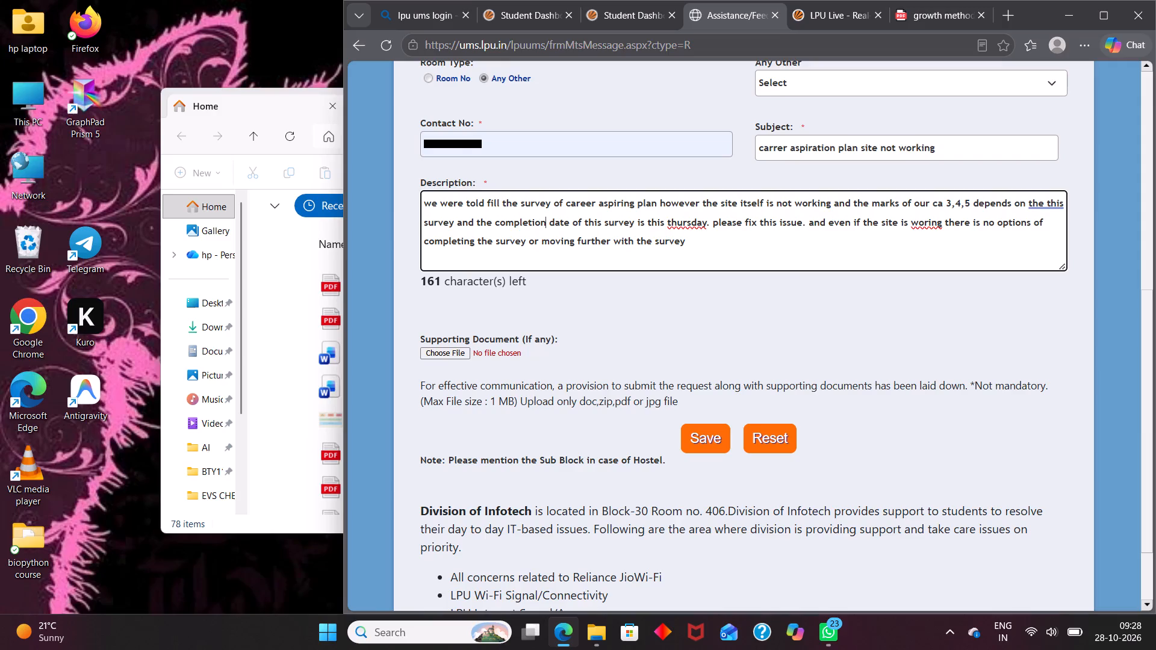
pyautogui.click(695, 229)
pyautogui.click(715, 294)
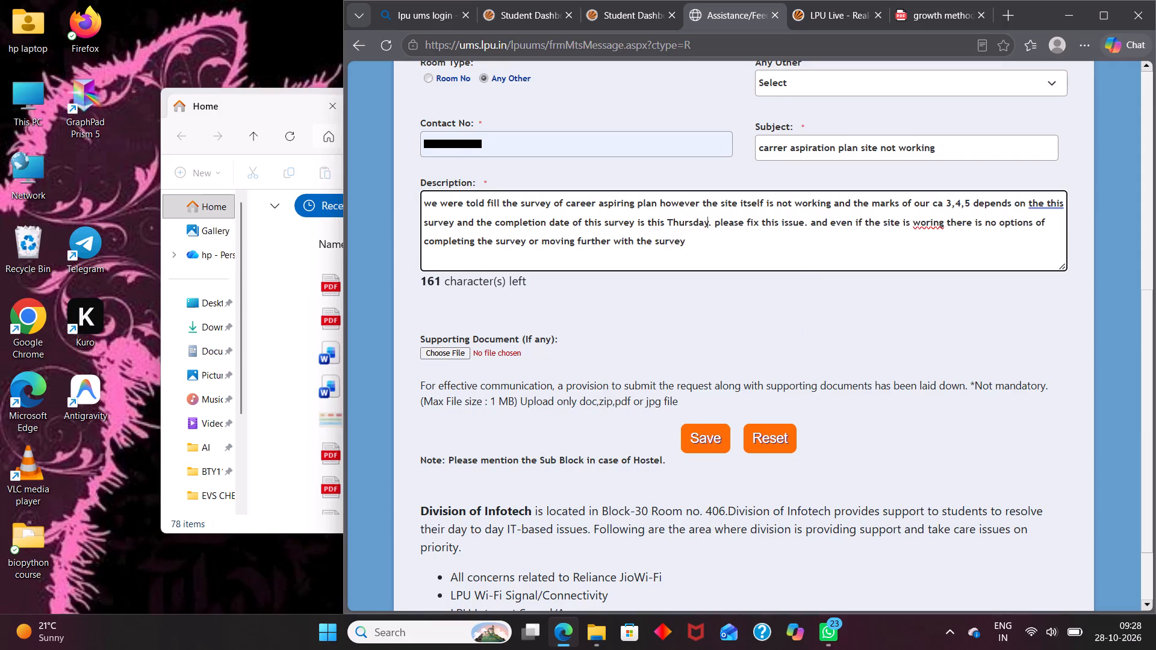
pyautogui.click(928, 226)
pyautogui.click(945, 286)
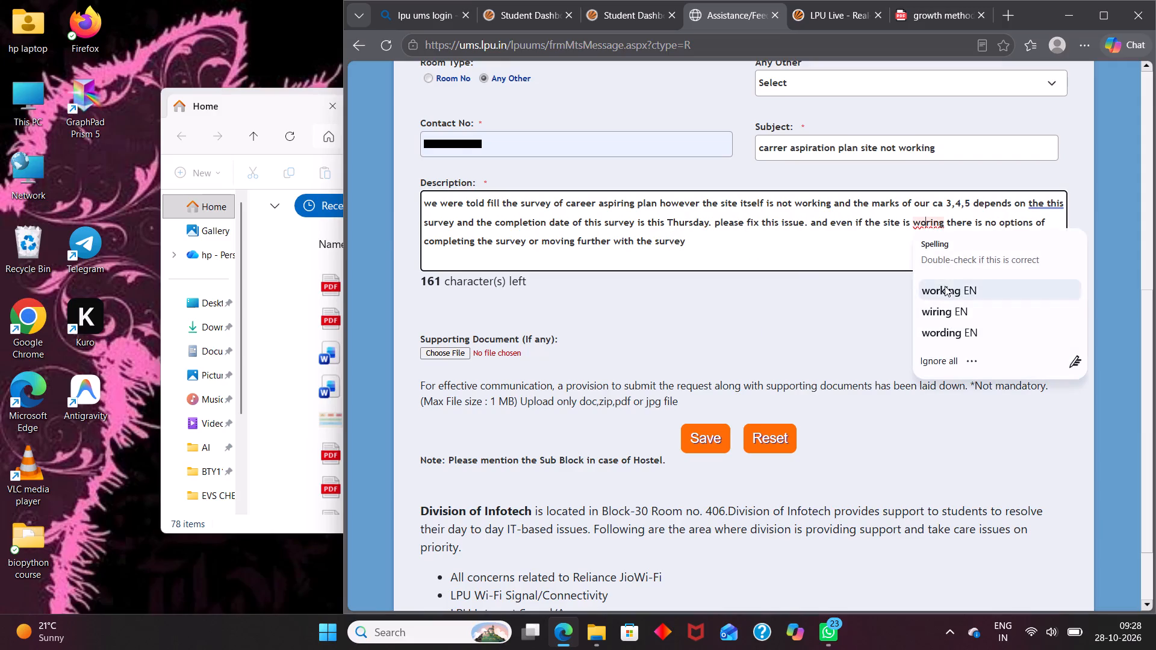
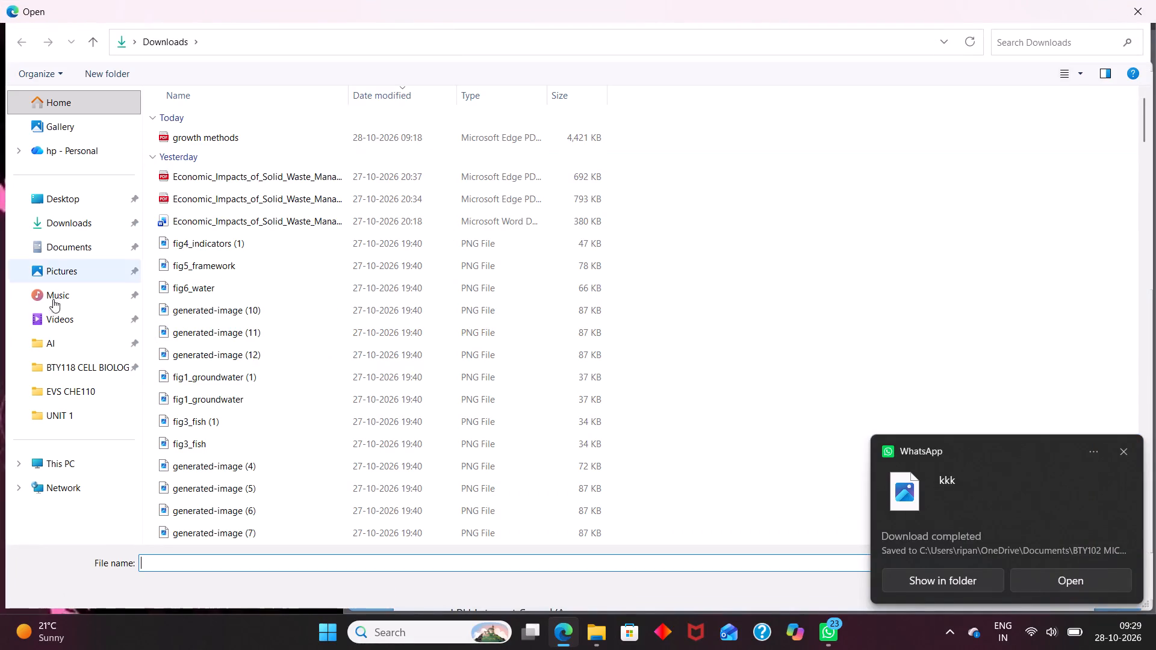
# Look through the hp - Personal, Pictures and Downloads folders for the saved WhatsApp image "kkk" to attach to the request.
pyautogui.click(92, 149)
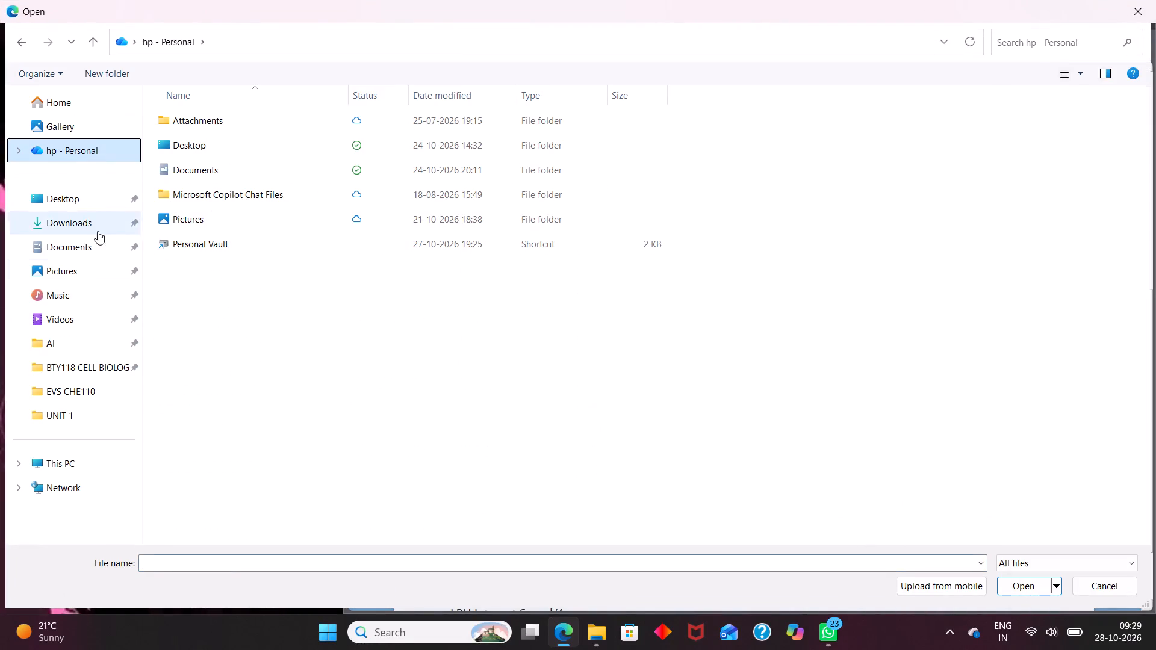
pyautogui.doubleClick(90, 271)
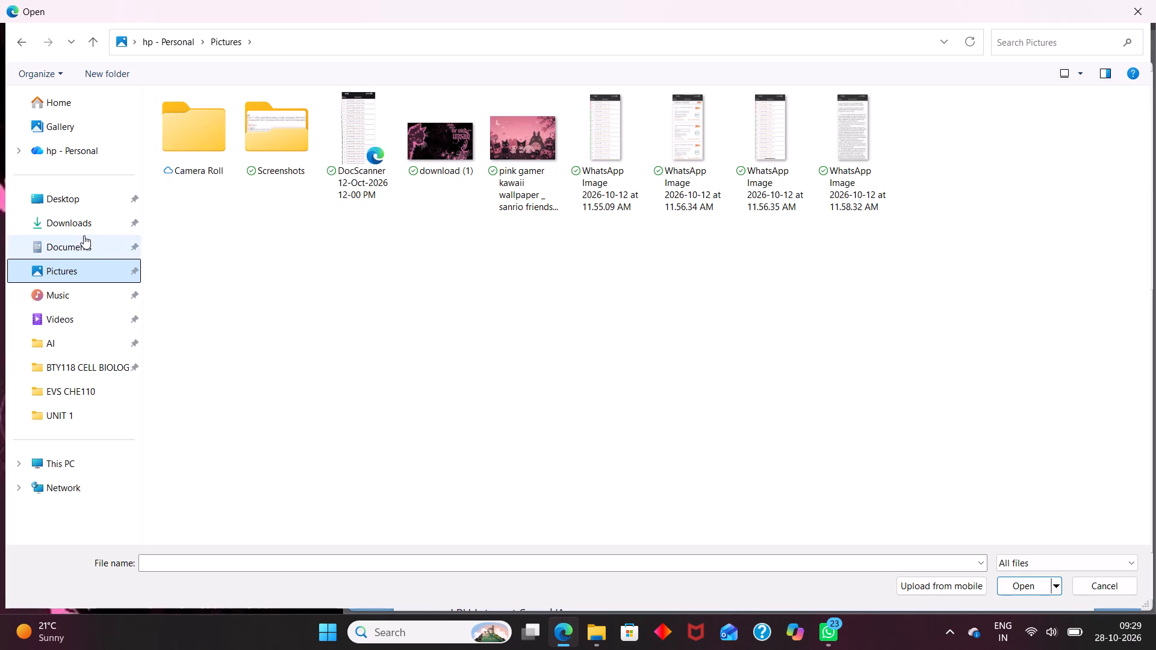
pyautogui.doubleClick(96, 227)
pyautogui.scroll(2, 259, 153)
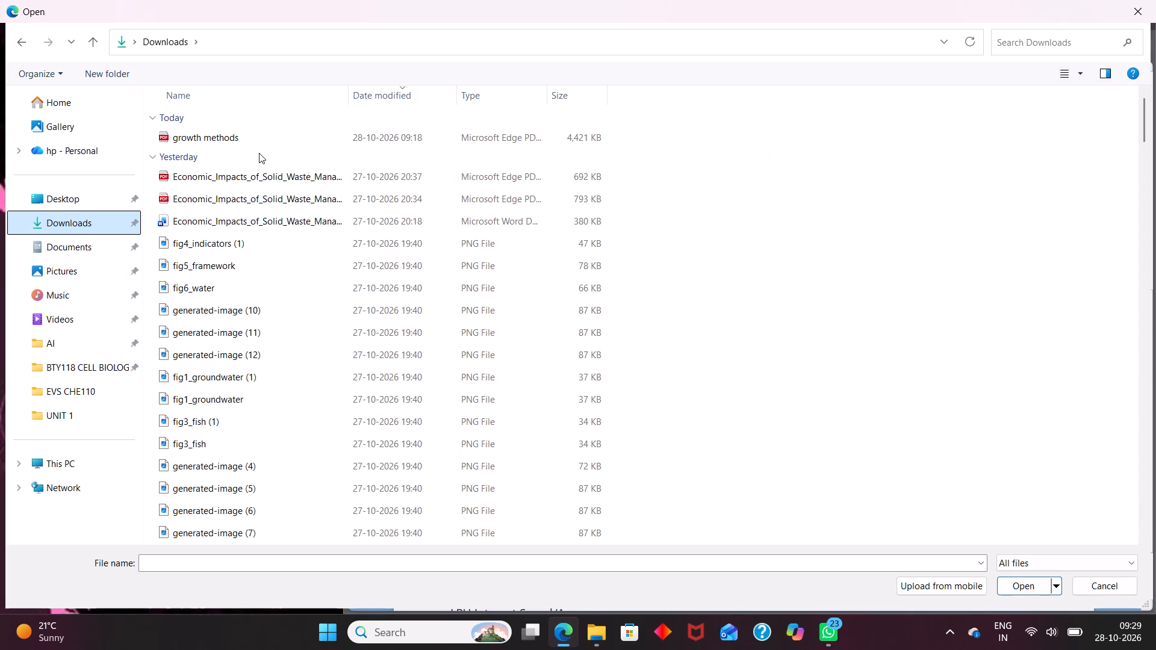
pyautogui.scroll(3, 118, 176)
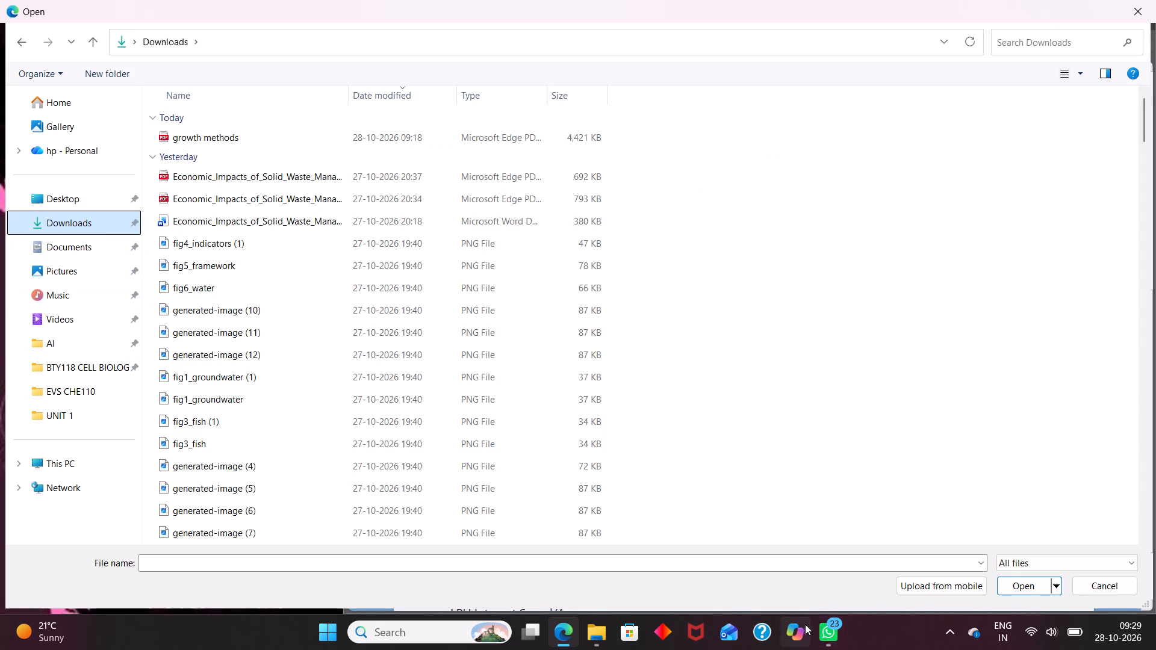
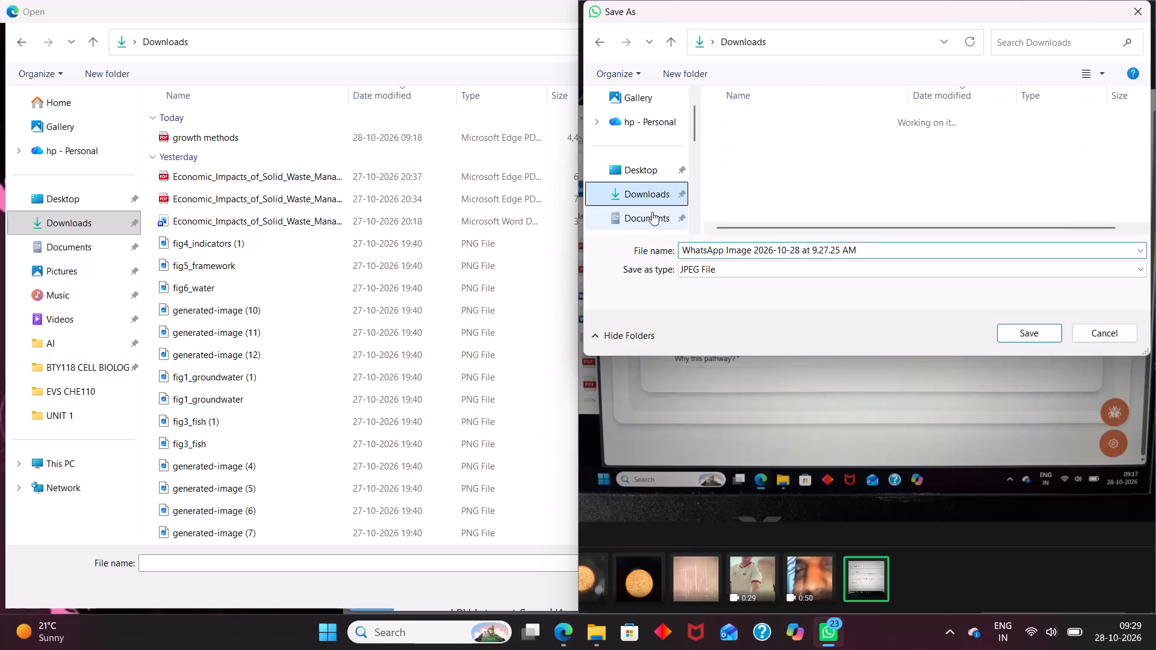
# Save the WhatsApp image of the survey screen as a JPEG file in the Downloads folder.
pyautogui.press('Return')
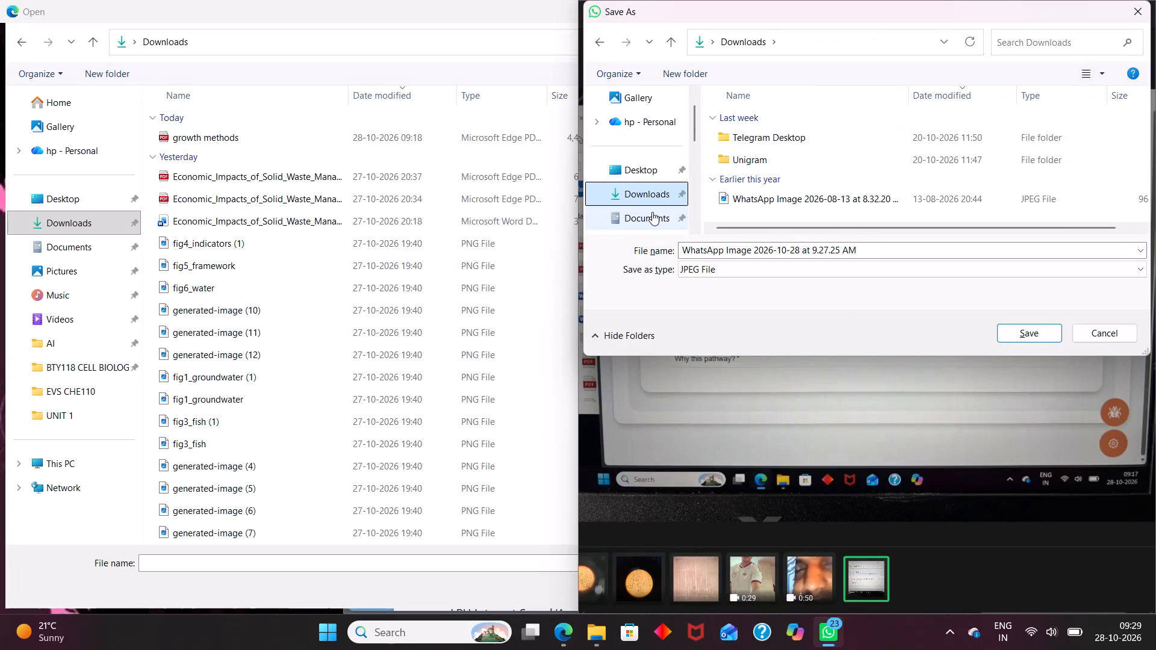
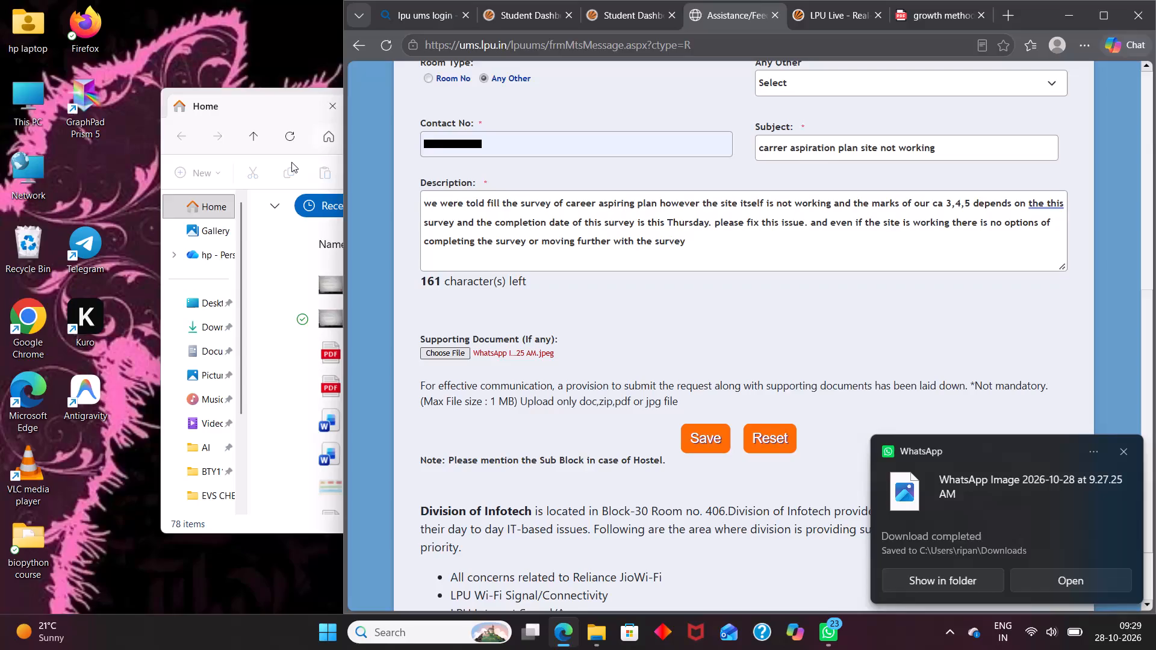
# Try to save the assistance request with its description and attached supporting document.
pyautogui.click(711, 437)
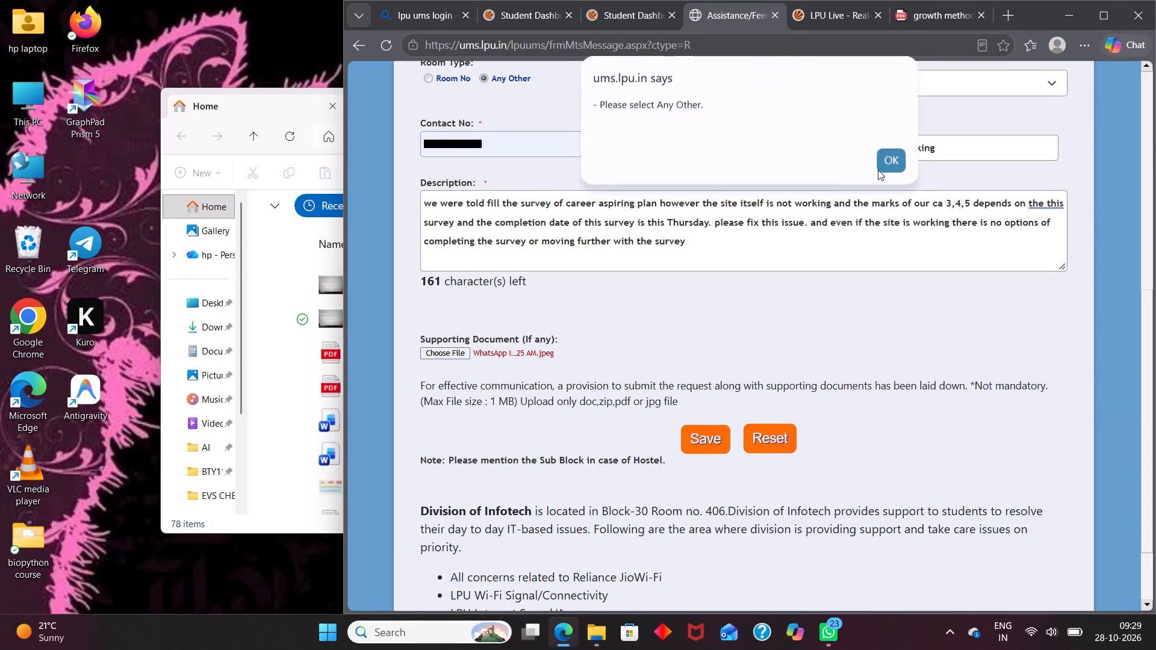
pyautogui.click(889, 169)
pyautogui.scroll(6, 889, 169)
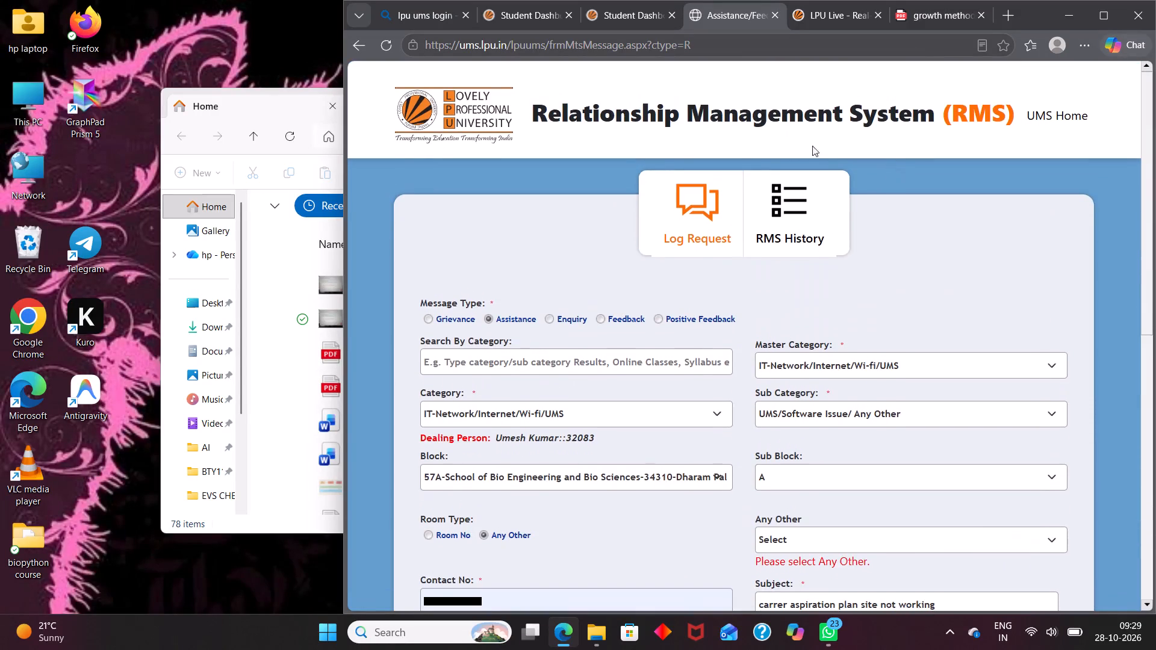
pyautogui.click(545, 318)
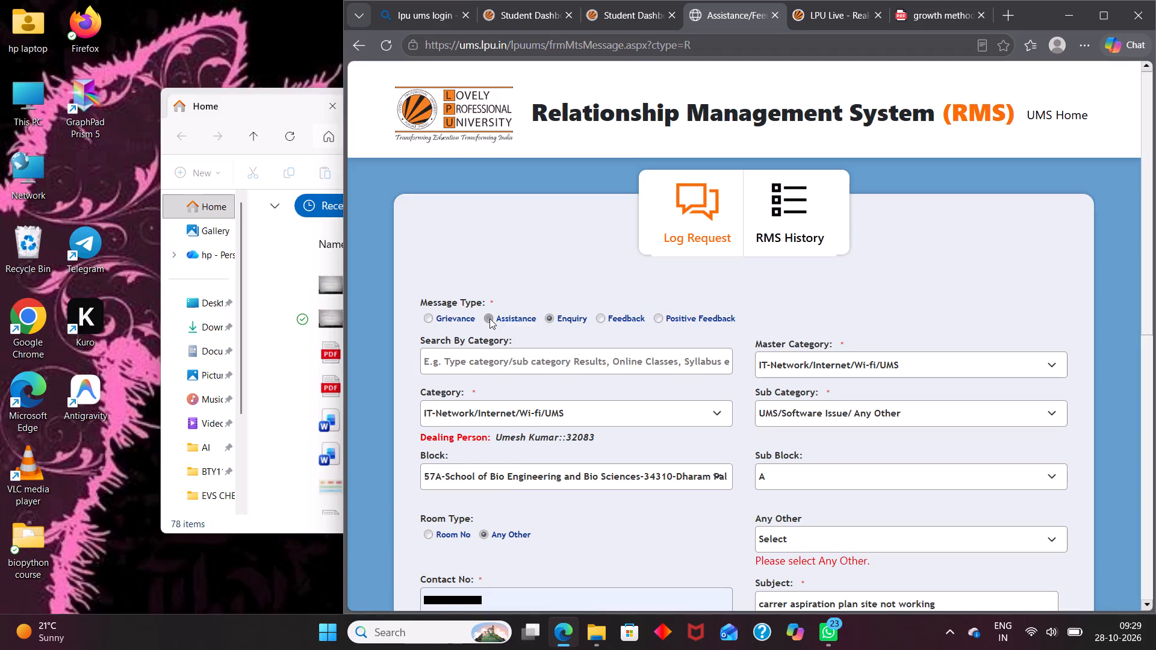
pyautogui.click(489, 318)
# Set the request's Any Other location to Reception Cell.
pyautogui.scroll(-5, 489, 318)
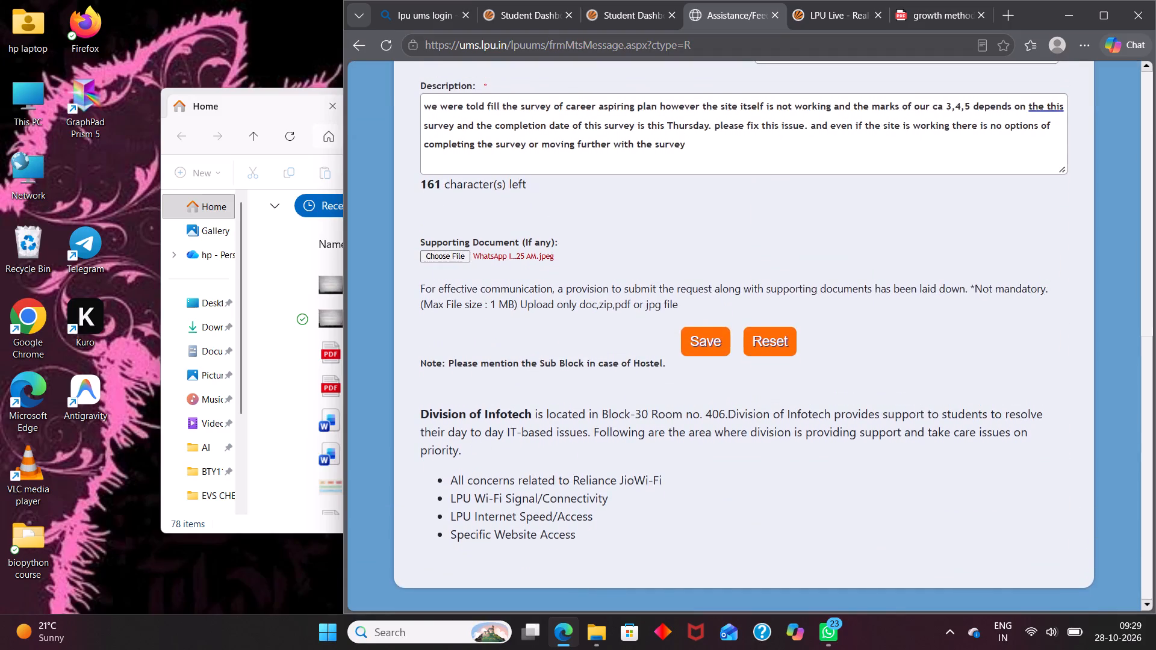
pyautogui.scroll(3, 582, 327)
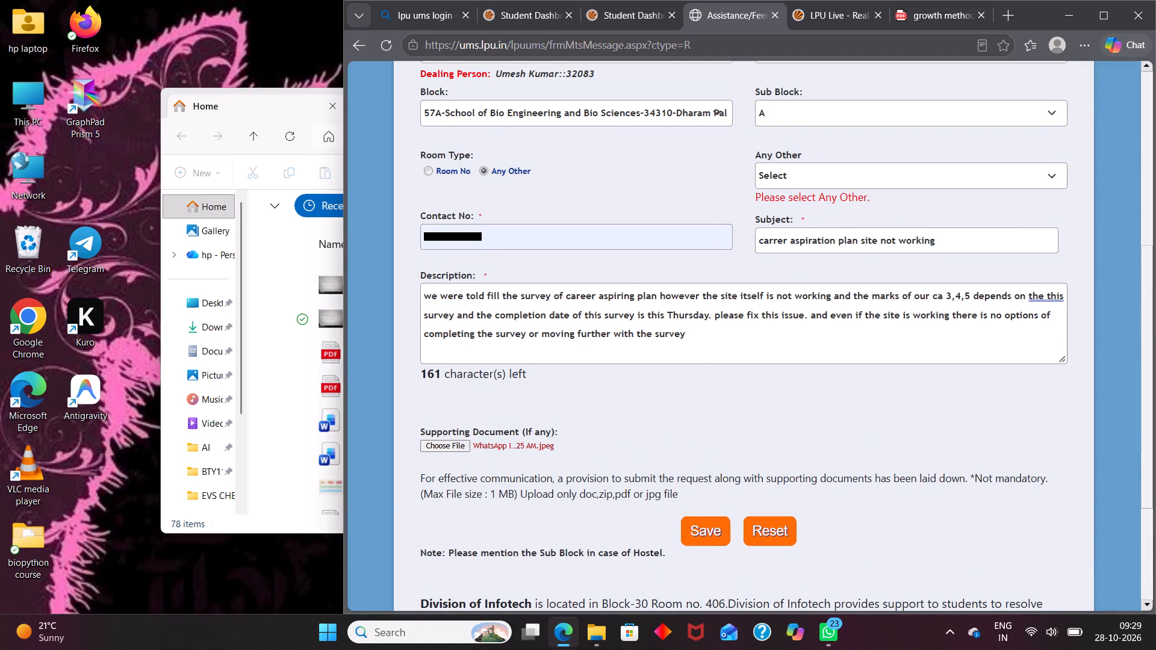
pyautogui.click(824, 184)
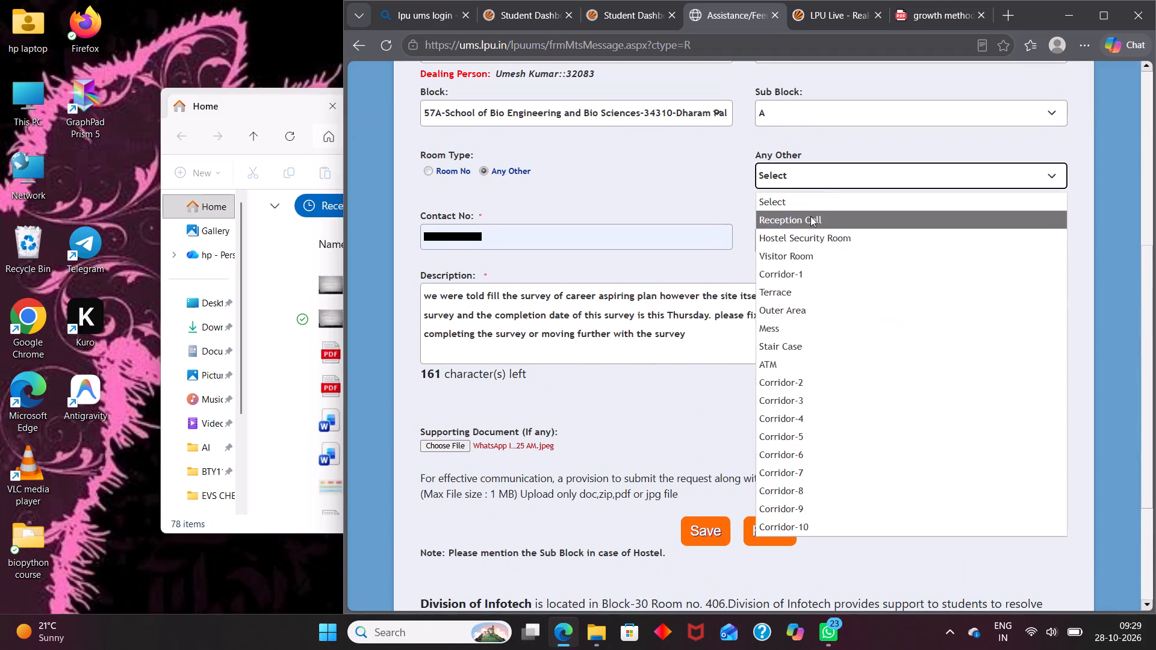
pyautogui.click(810, 216)
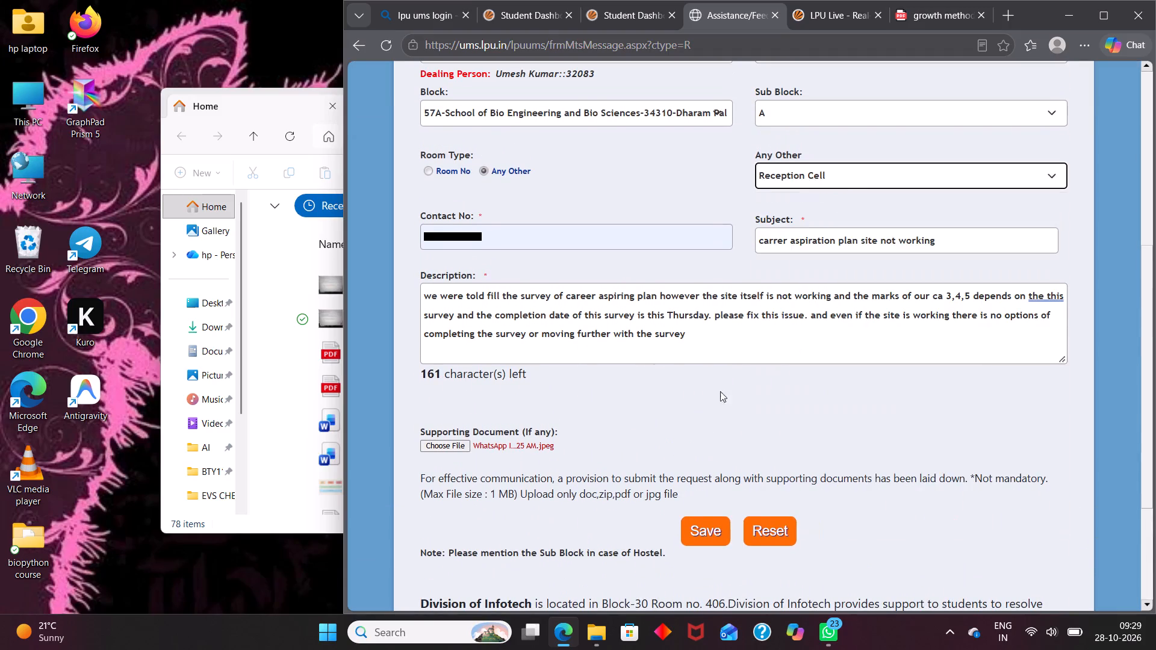
# Save the completed assistance request to submit it to RMS.
pyautogui.click(701, 521)
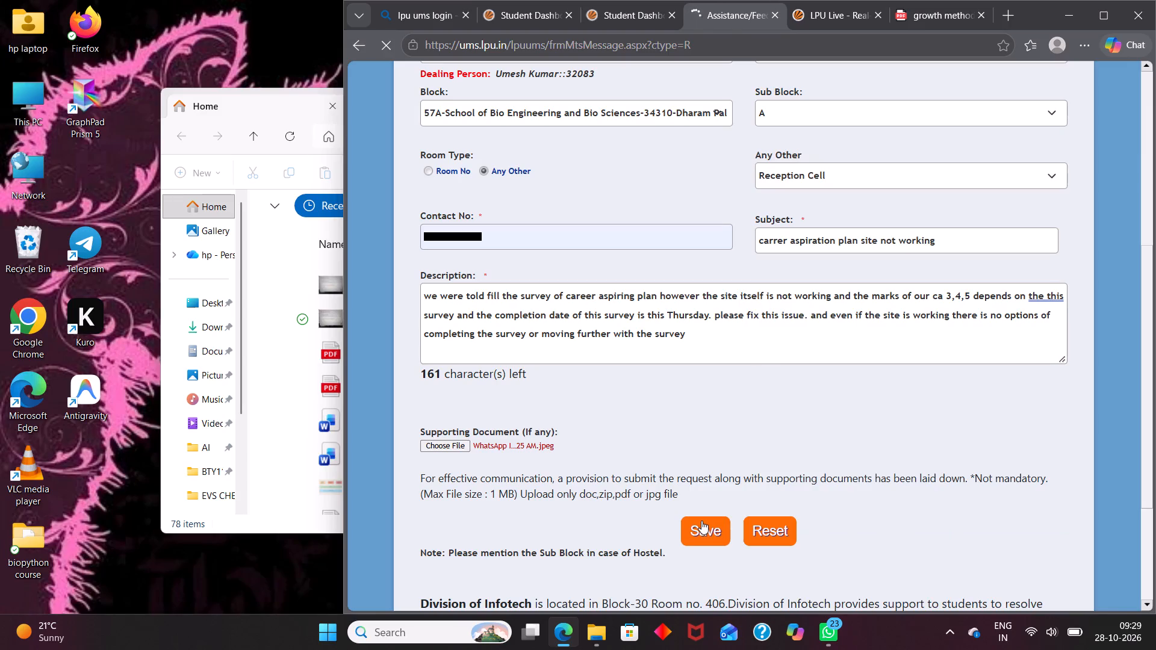
pyautogui.scroll(5, 669, 331)
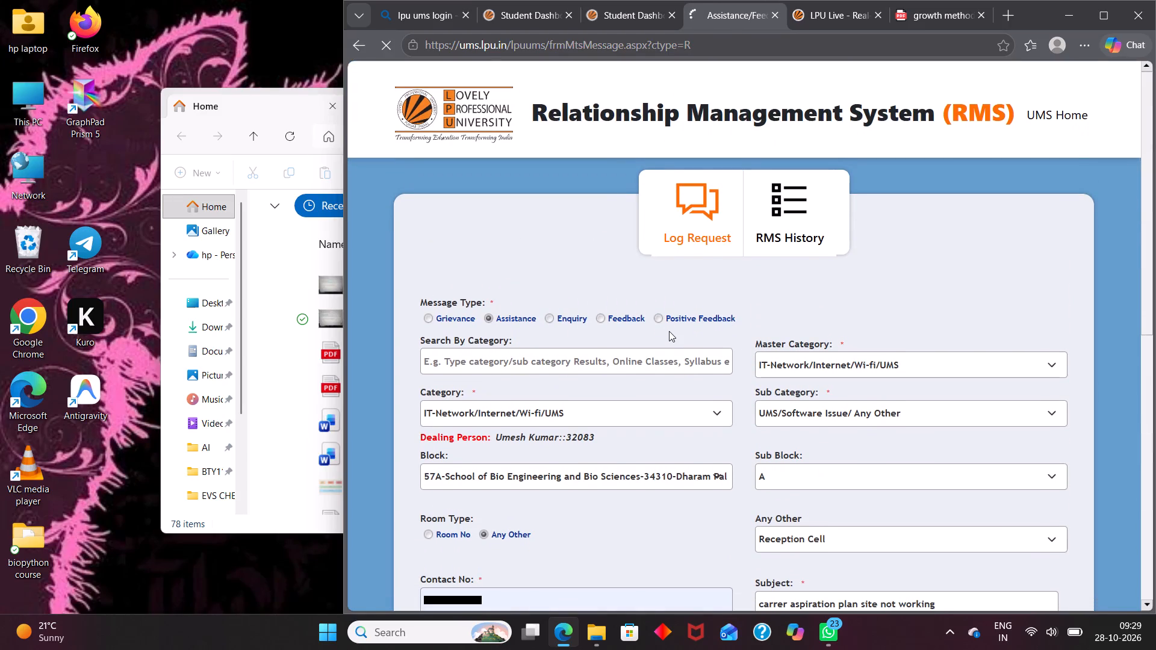
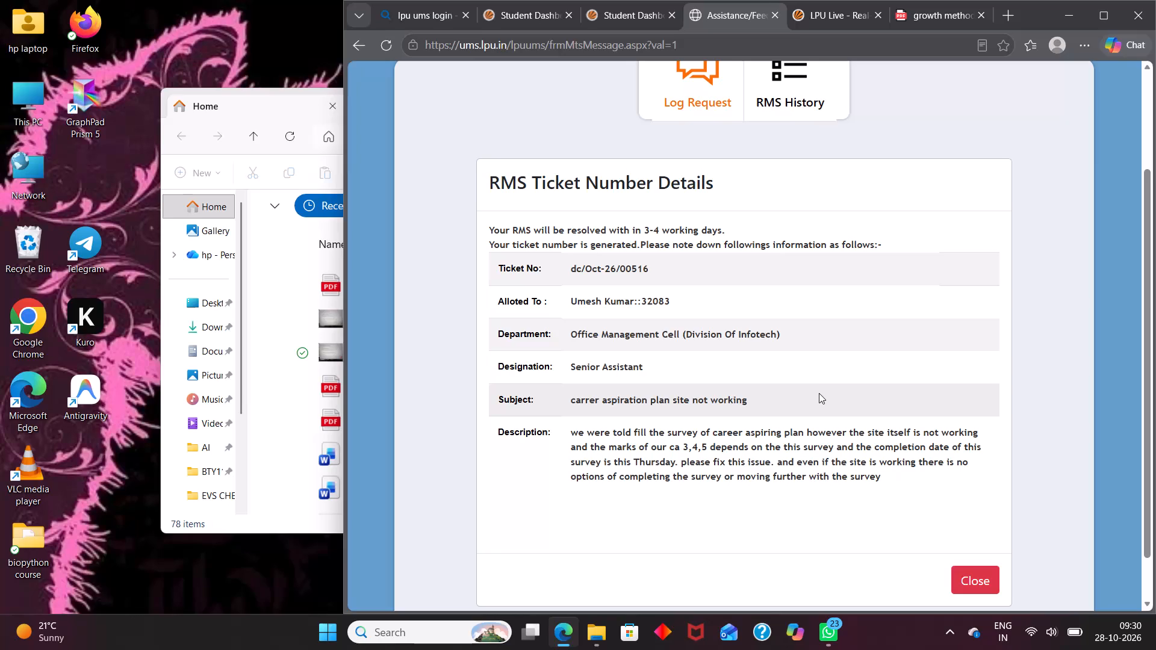
# Close all open windows: the Edge browser with the RMS ticket details, File Explorer, and WhatsApp.
pyautogui.click(1155, 20)
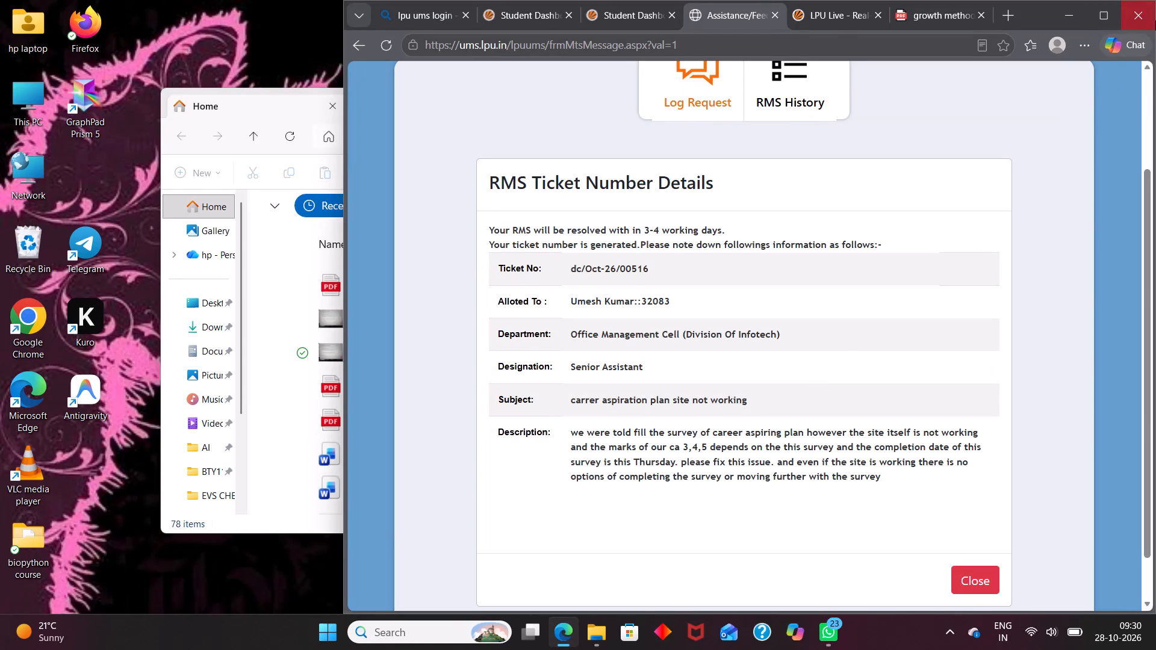
pyautogui.click(996, 99)
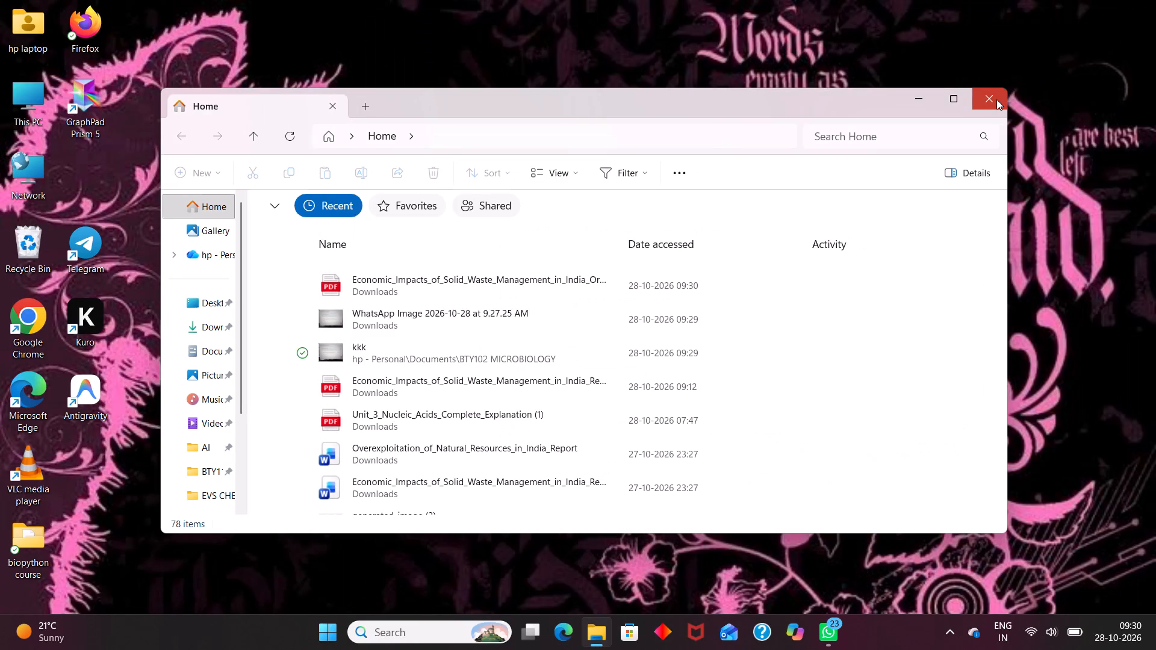
pyautogui.doubleClick(996, 99)
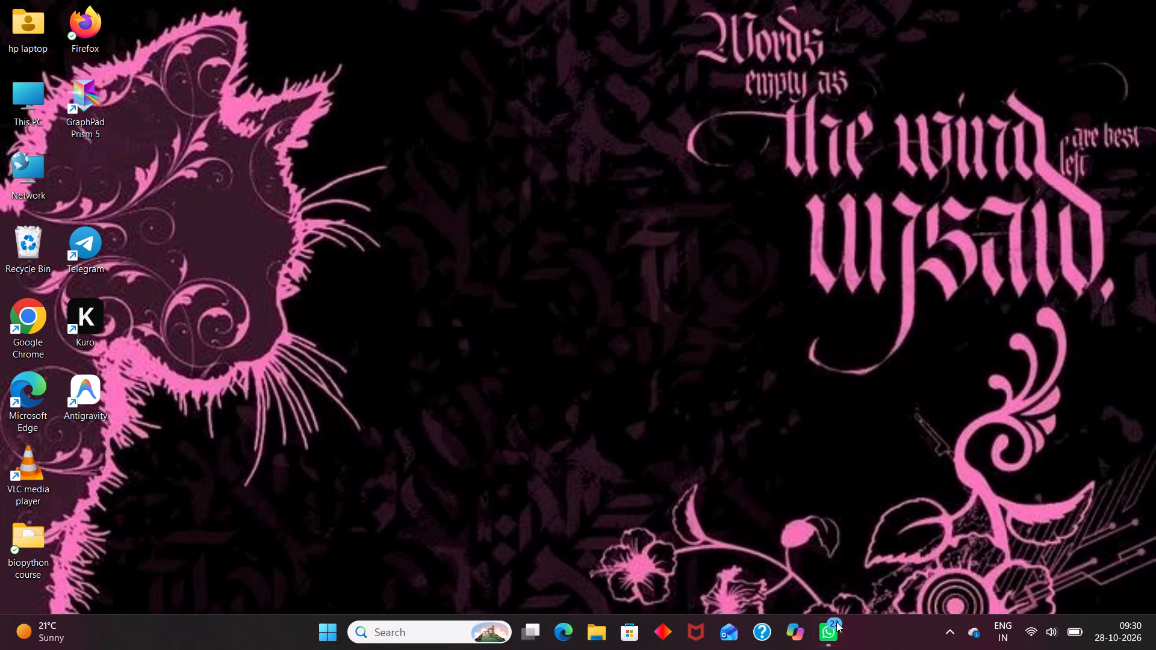
pyautogui.click(861, 505)
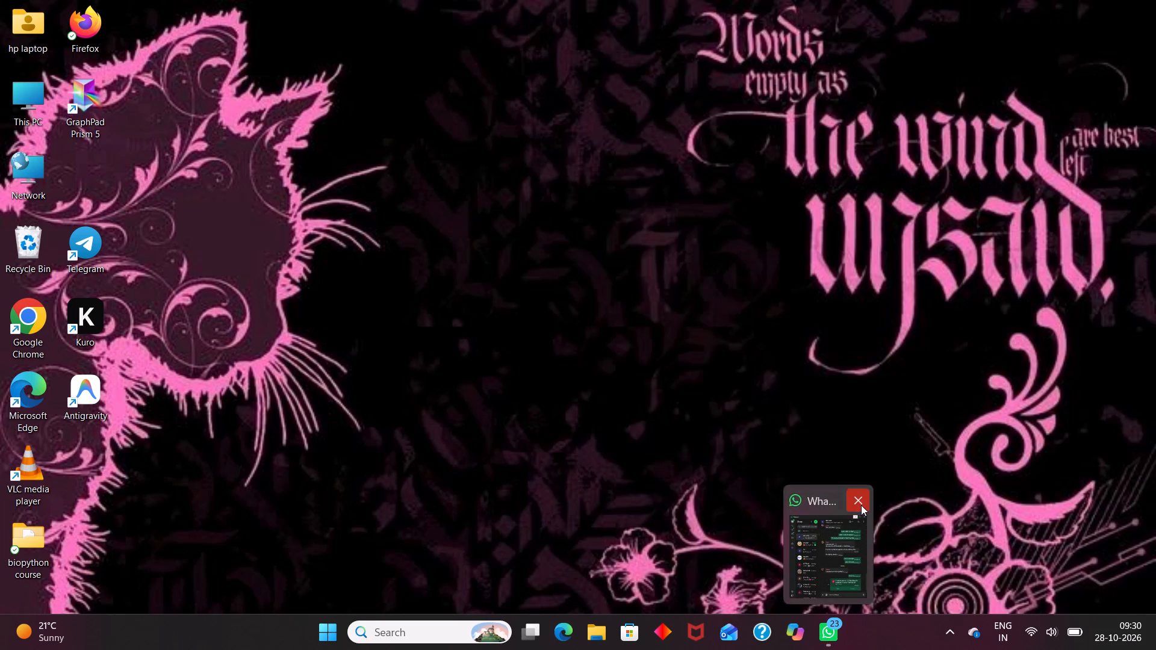